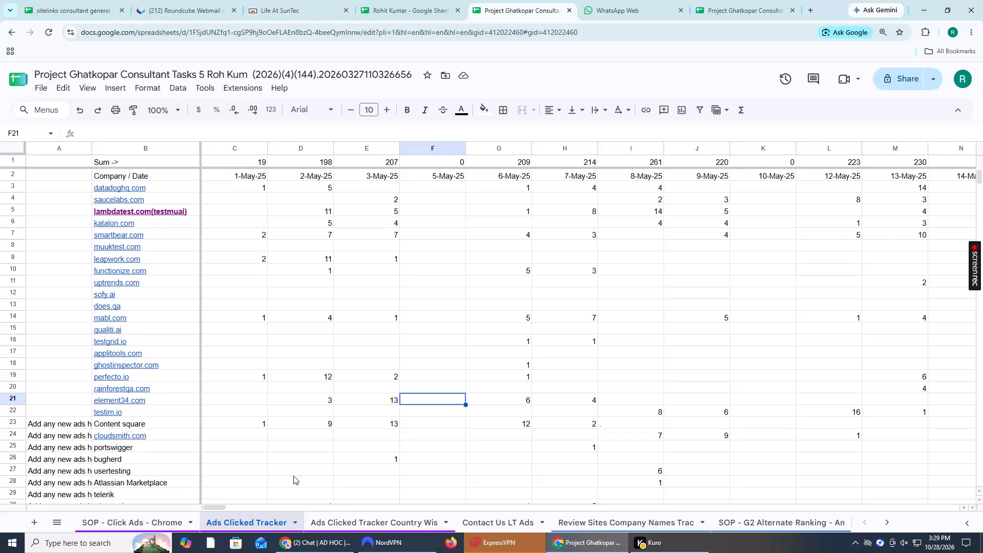
Examine the most recent date columns and the company rows in the Ads Clicked Tracker sheet.
drag(216, 507, 685, 484)
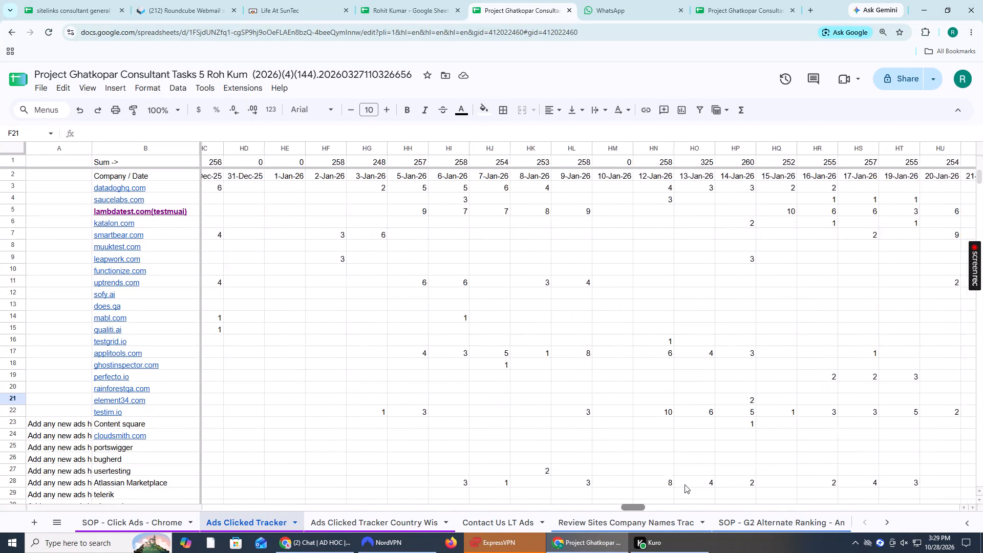
drag(685, 484, 948, 493)
scroll(508, 316, up, 11)
scroll(501, 315, down, 7)
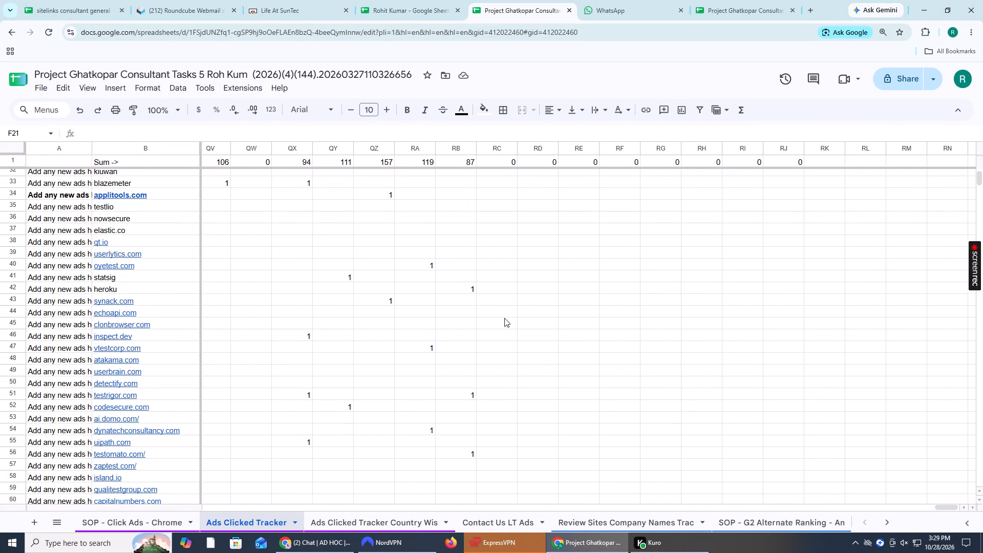
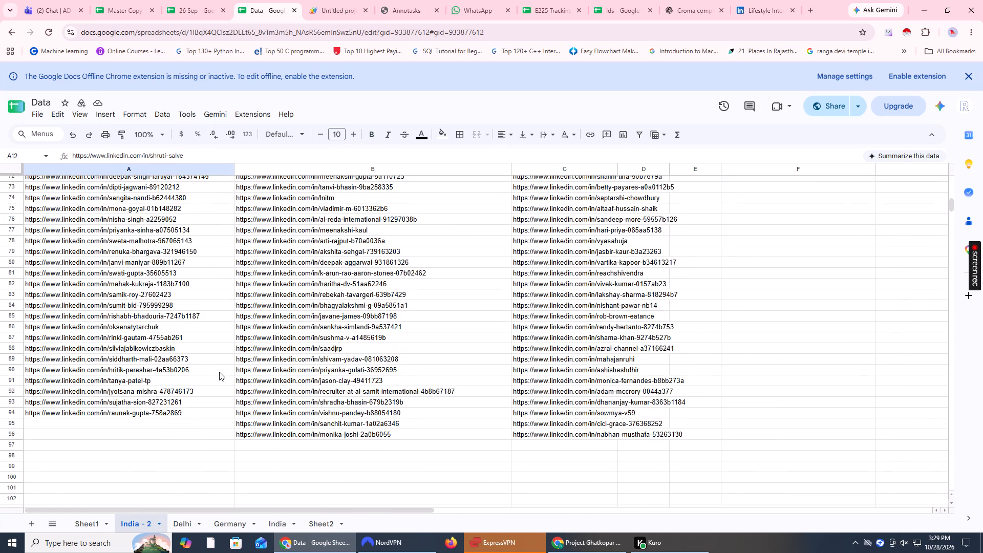
Look through the LinkedIn profile lists in the India and Germany sheets of the Data spreadsheet.
scroll(219, 372, up, 4)
click(268, 521)
scroll(338, 391, up, 3)
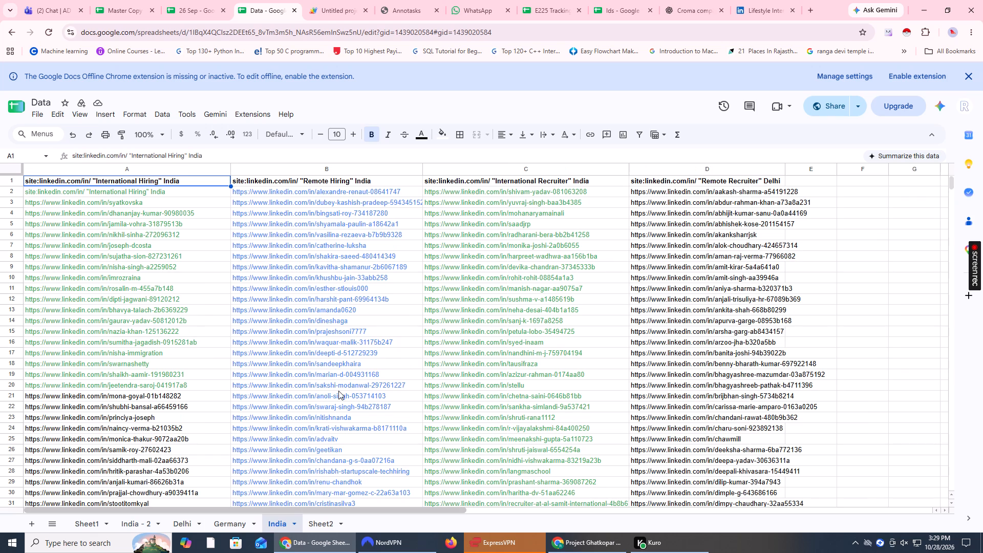
scroll(338, 391, up, 2)
click(206, 210)
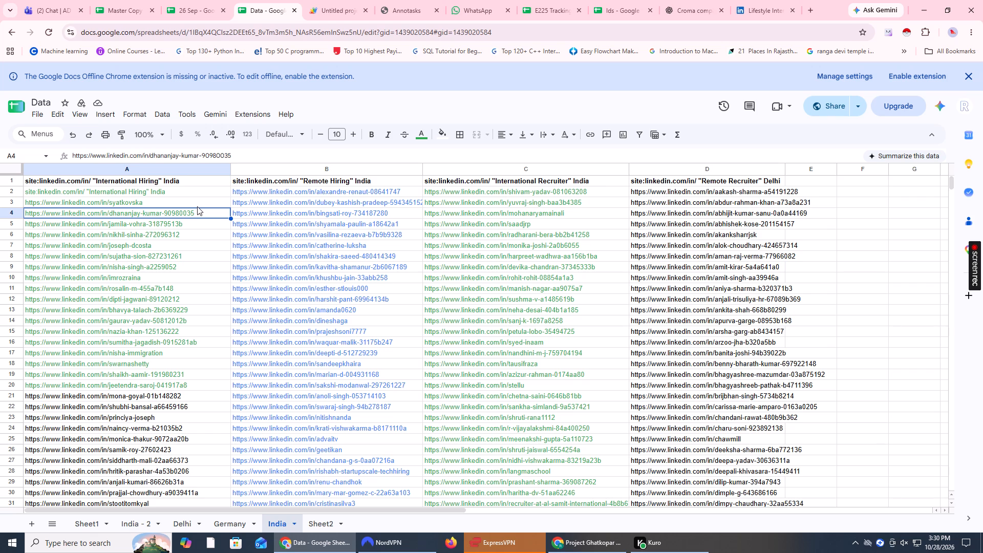
click(314, 523)
click(227, 531)
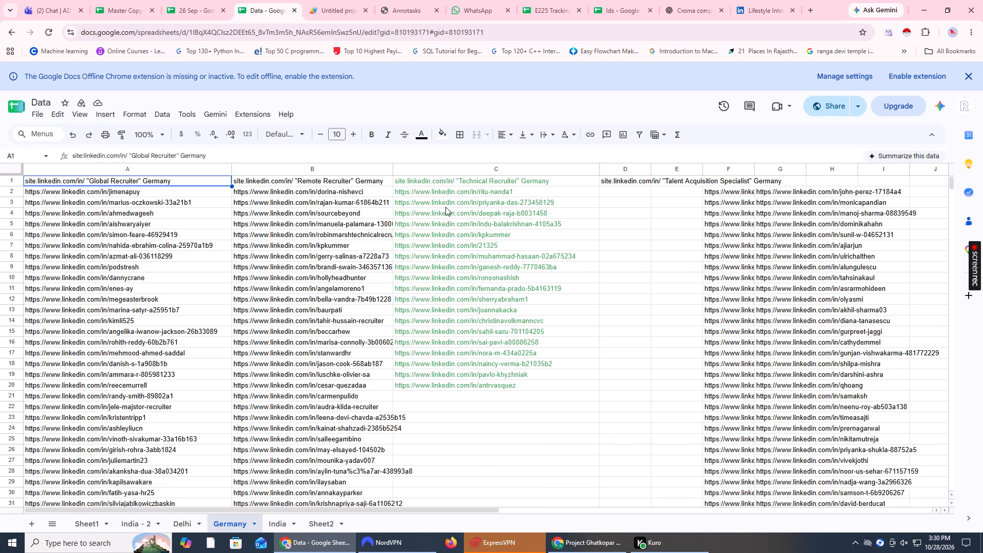
Copy the first LinkedIn profile URL under the "Technical Recruiter" Germany heading in the Germany sheet.
click(436, 195)
right_click(435, 194)
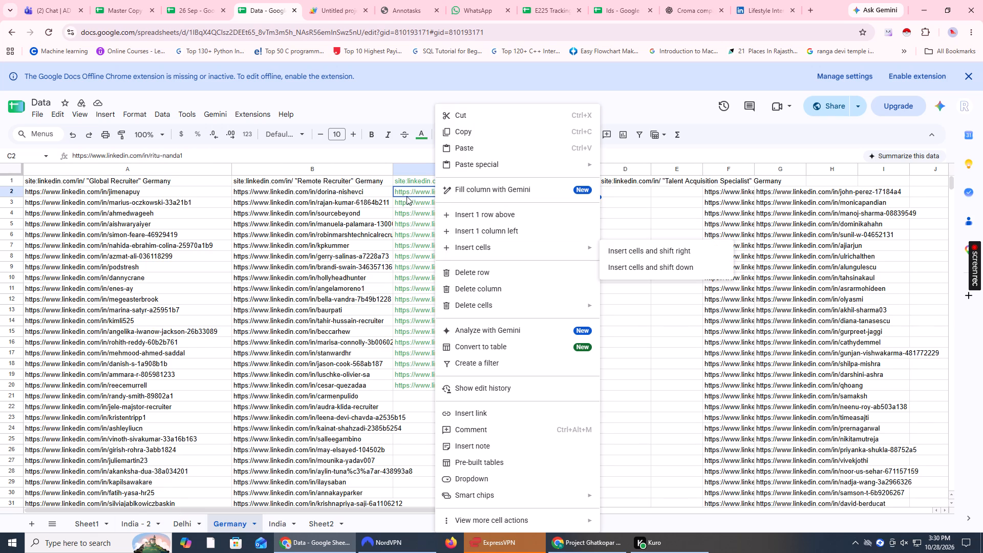
key(ctrl+c)
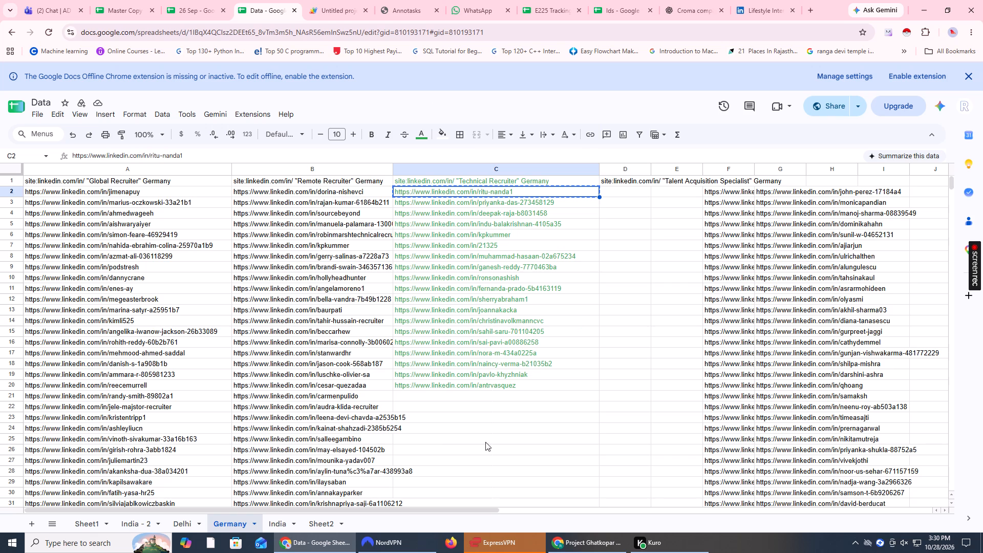
click(478, 462)
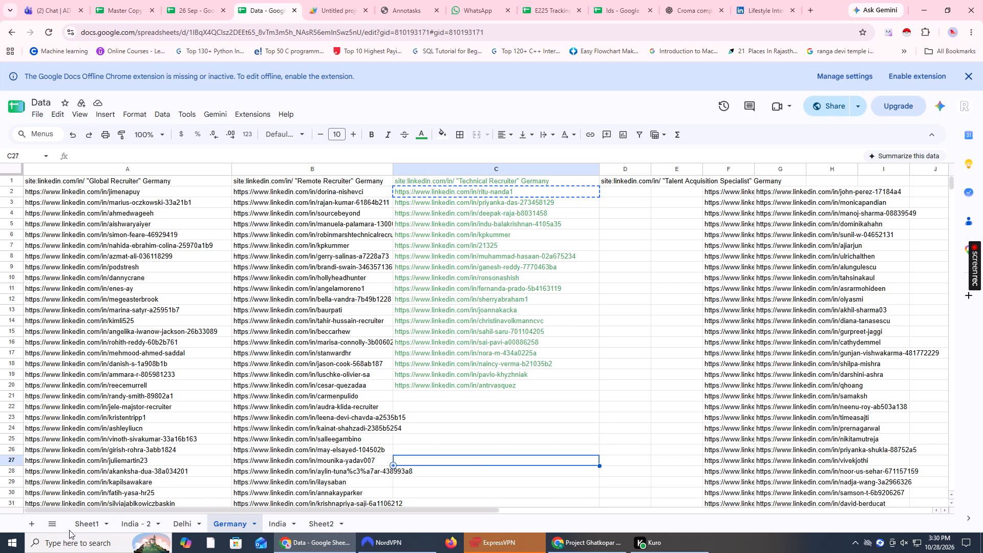
Add a new sheet directly after Sheet1 and name it "HR.".
click(97, 519)
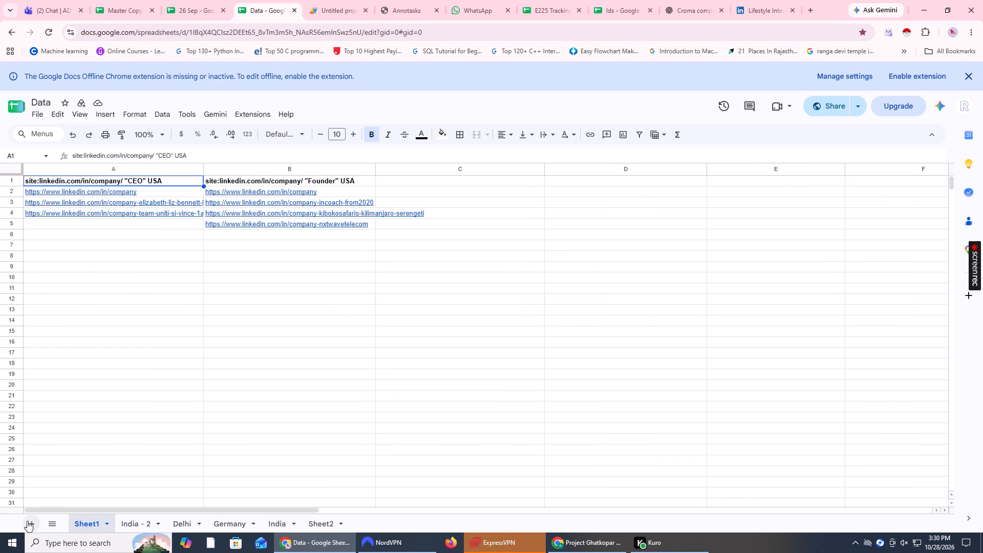
click(27, 521)
double_click(129, 522)
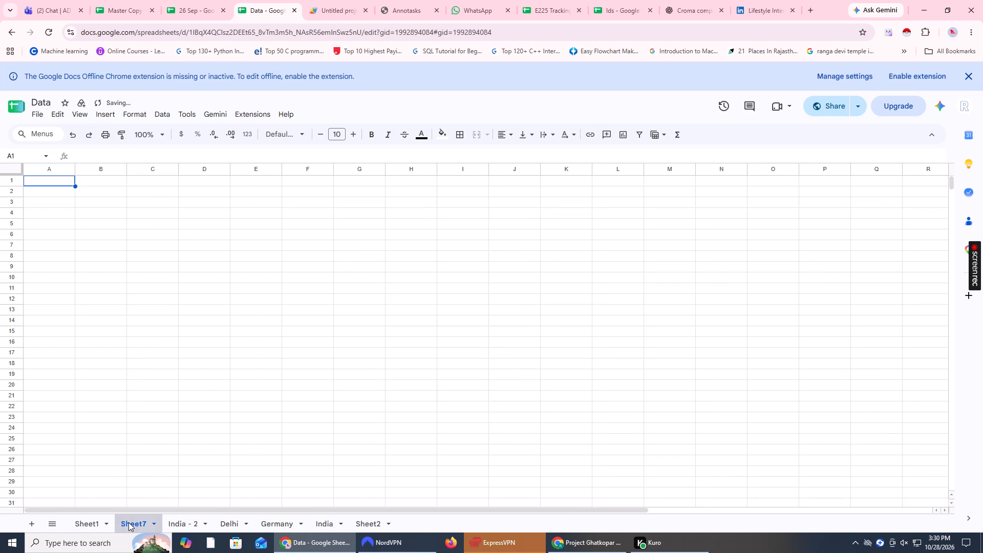
key(BackSpace)
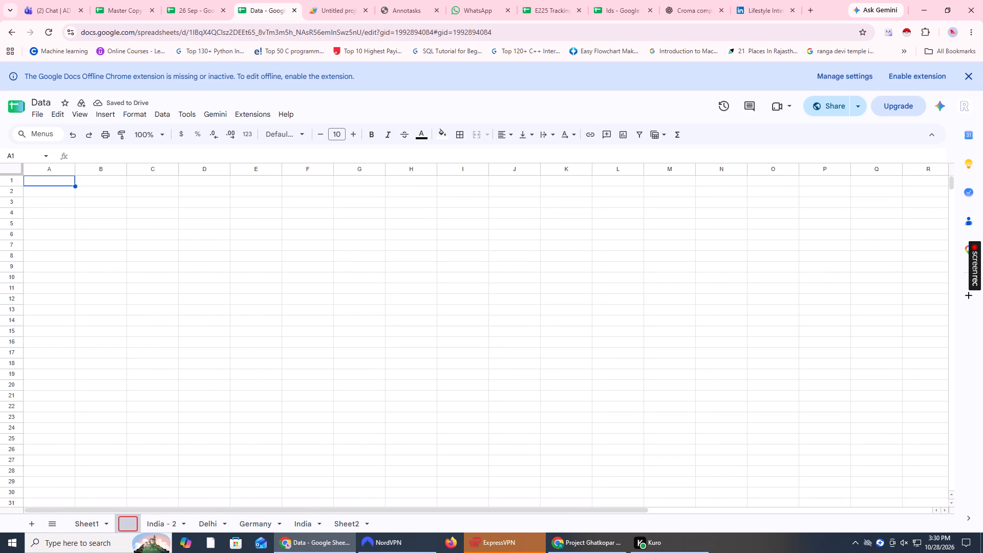
text(Data)
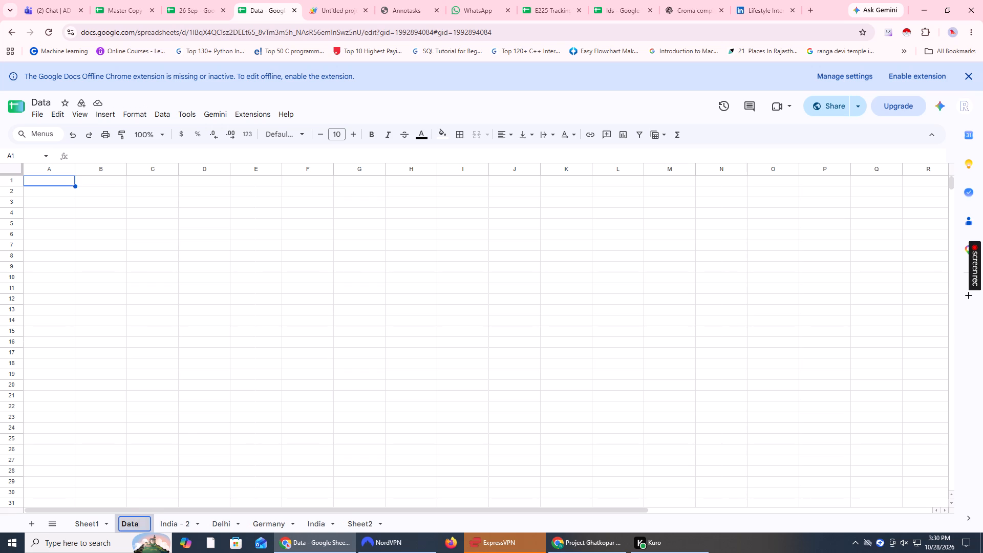
key(BackSpace)
key(BackSpace)
key(BackSpace)
key(BackSpace)
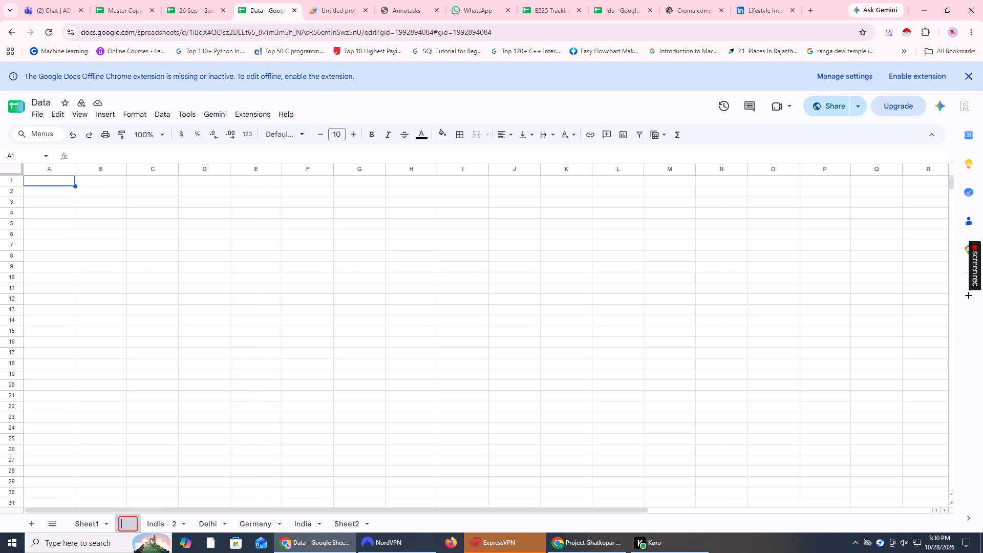
text(HR)
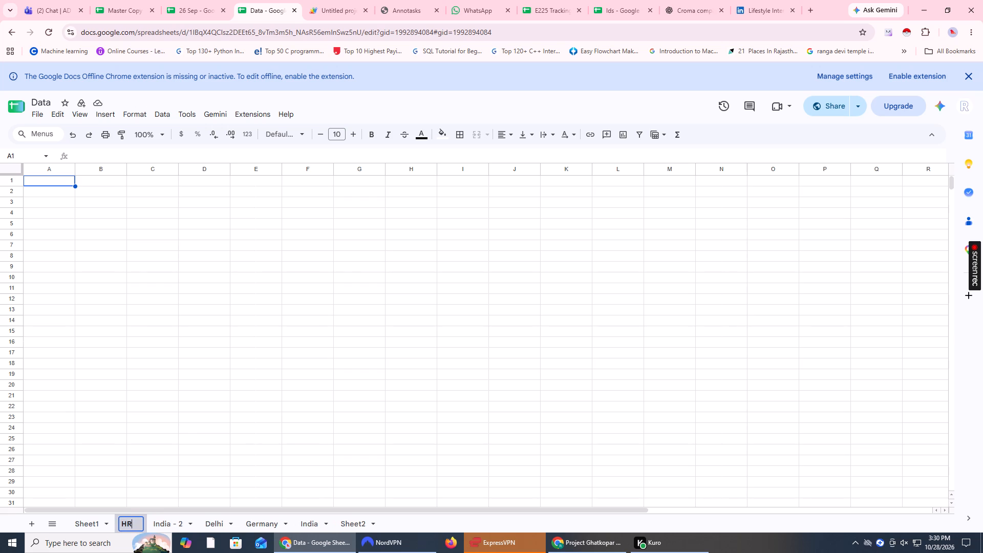
key(period)
key(Return)
click(220, 441)
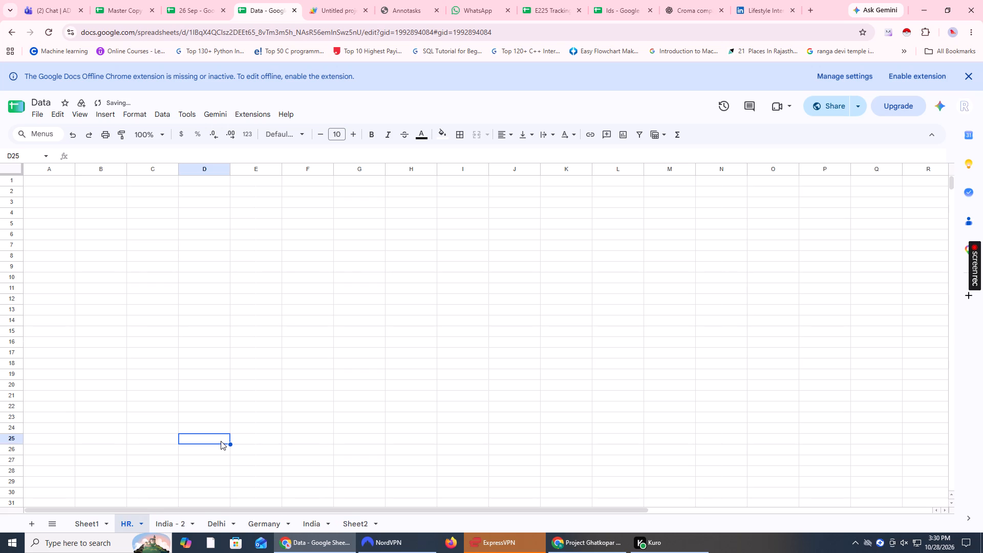
scroll(66, 246, up, 3)
click(45, 185)
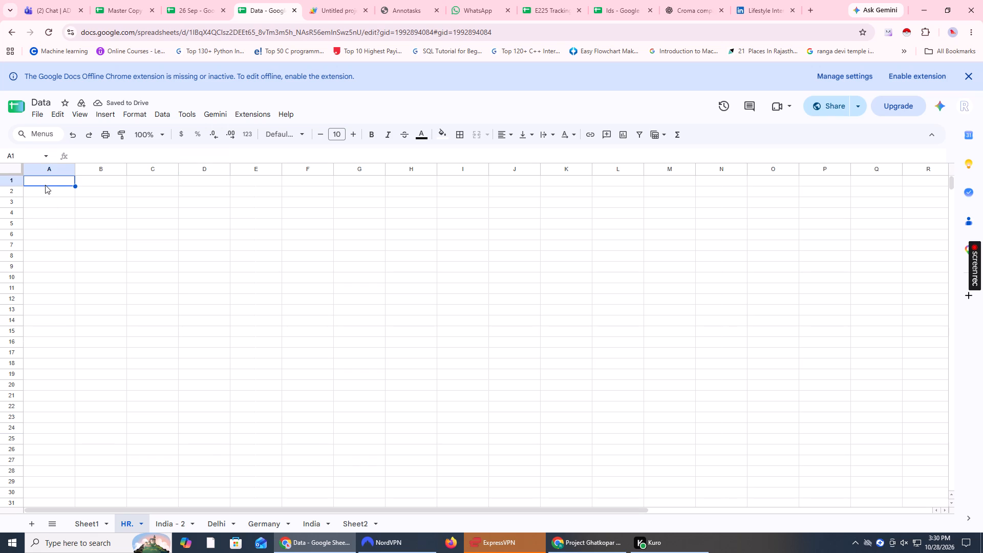
text(Lin)
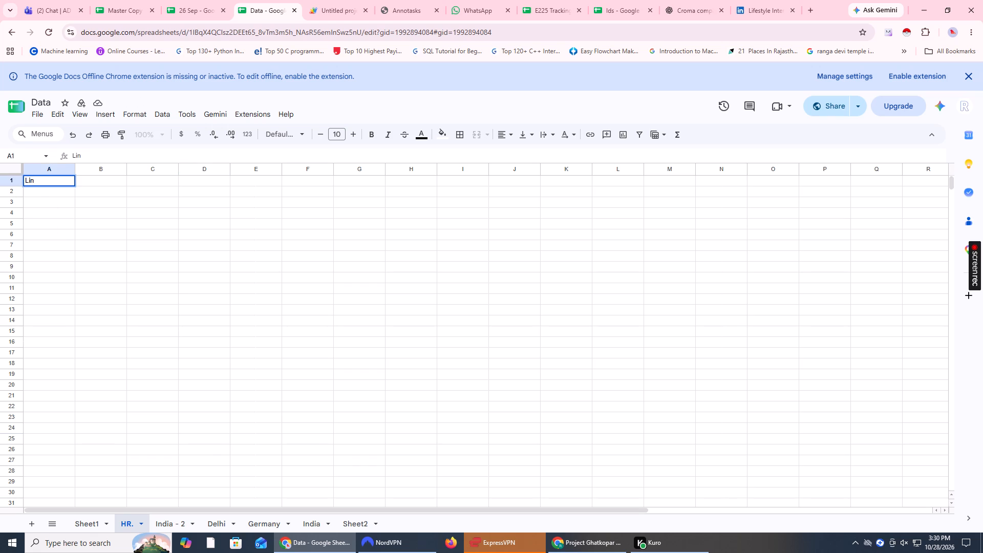
text(kedin)
key(space)
text(URL)
key(Right)
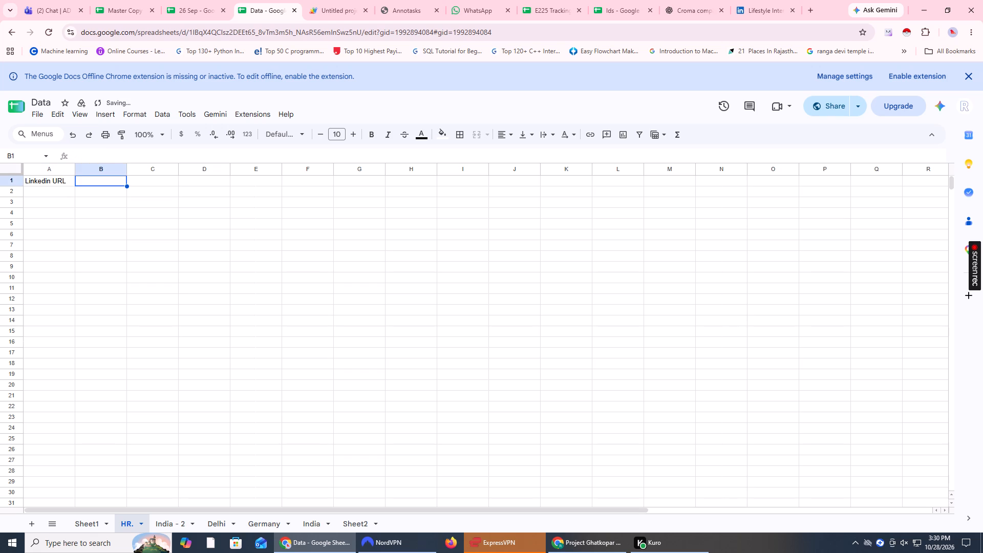
text(Company)
key(space)
key(space)
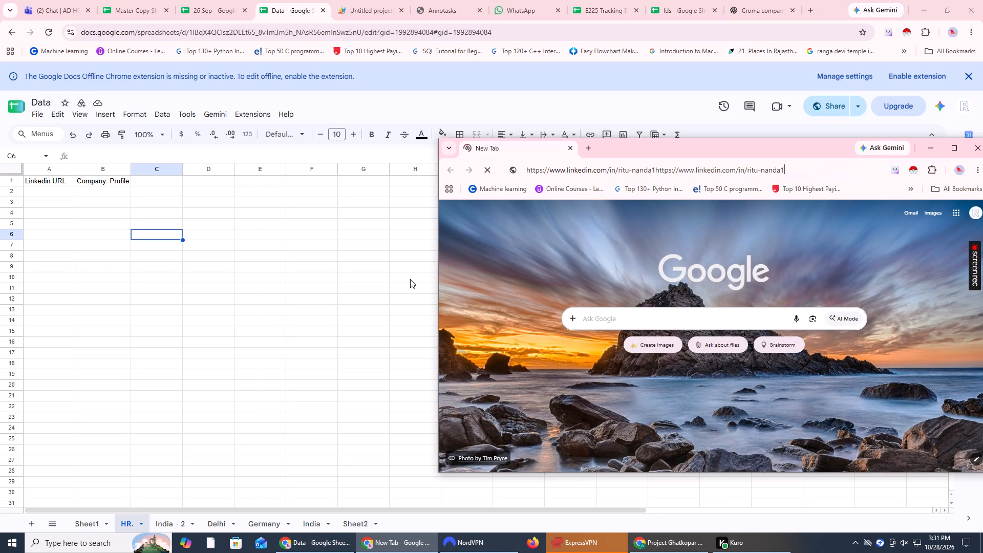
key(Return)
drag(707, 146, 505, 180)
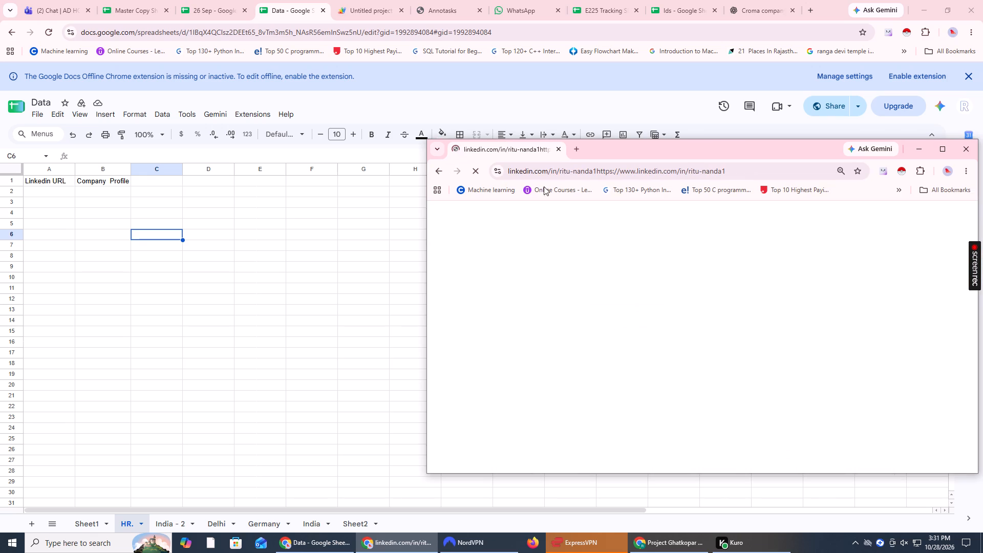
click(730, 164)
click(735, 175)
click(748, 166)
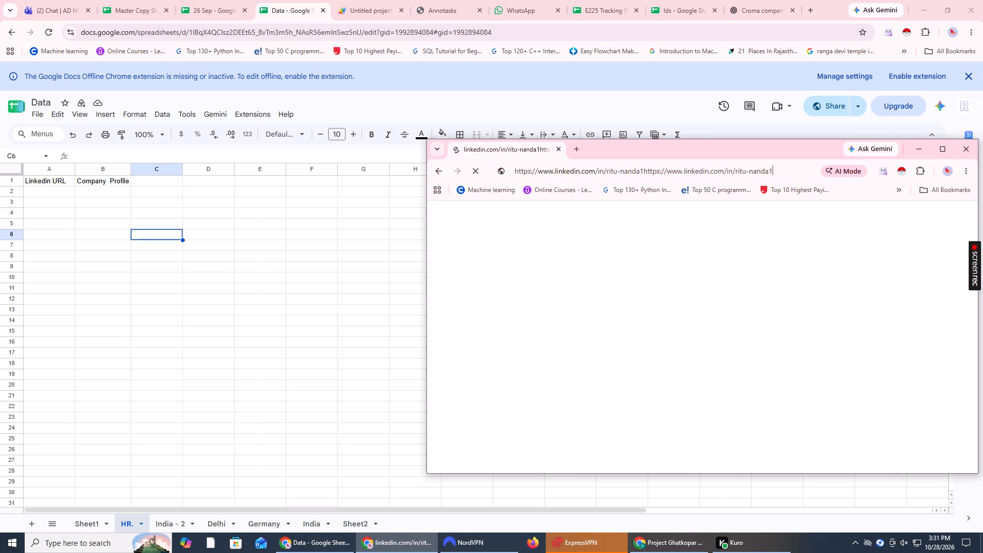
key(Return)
Move the smaller browser window further over the HR. sheet, keeping columns A and B uncovered.
drag(748, 144, 664, 160)
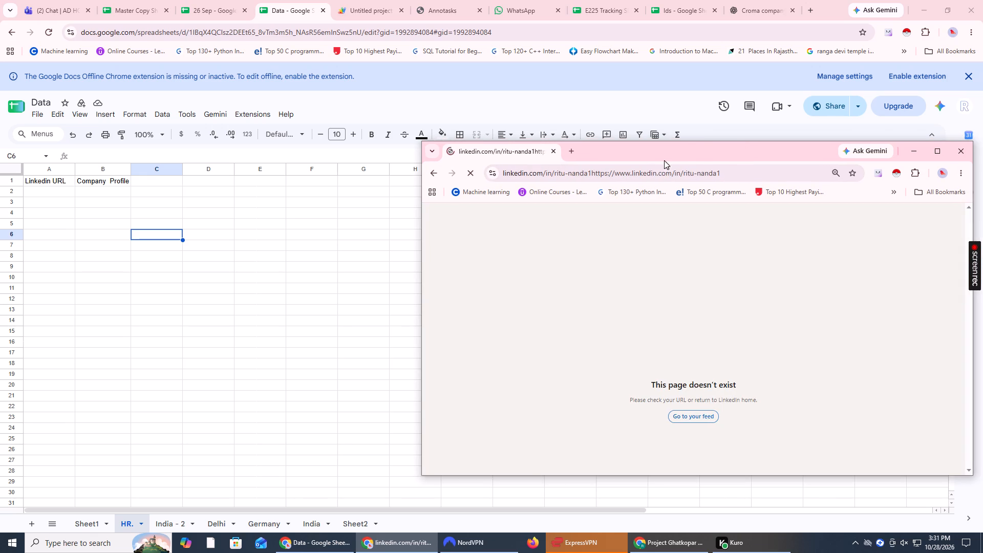
drag(664, 160, 522, 171)
Go from the LinkedIn error page to the feed and open the page address for editing.
click(478, 442)
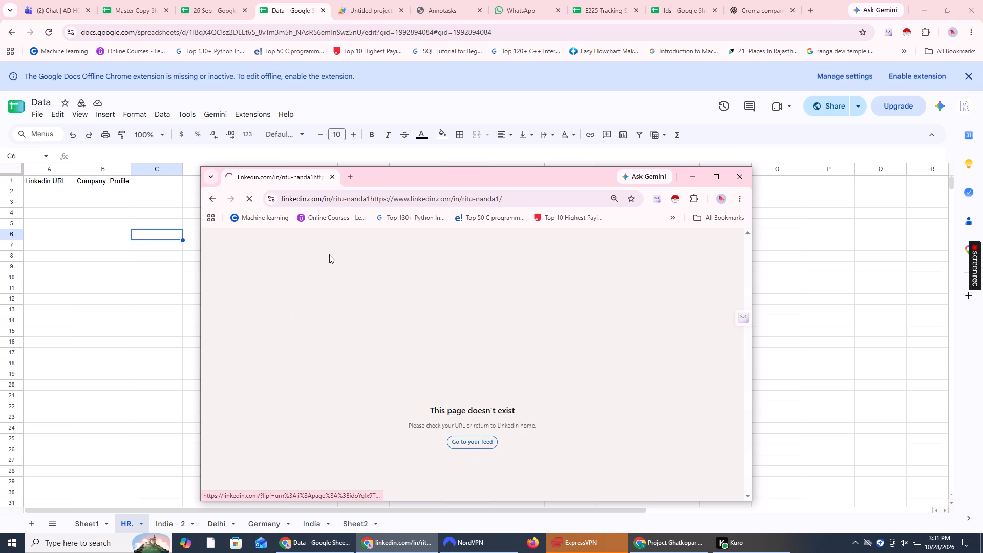
double_click(326, 197)
click(326, 197)
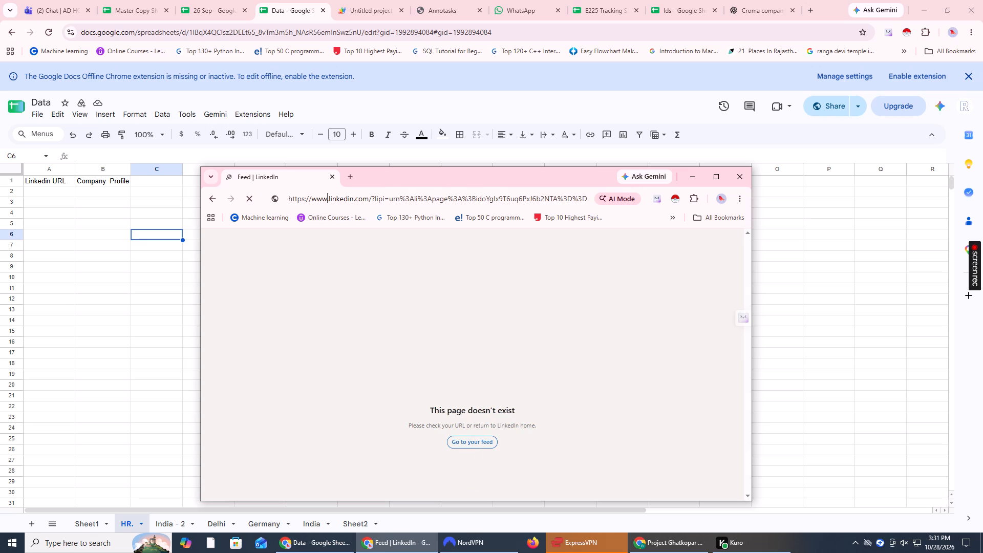
click(326, 197)
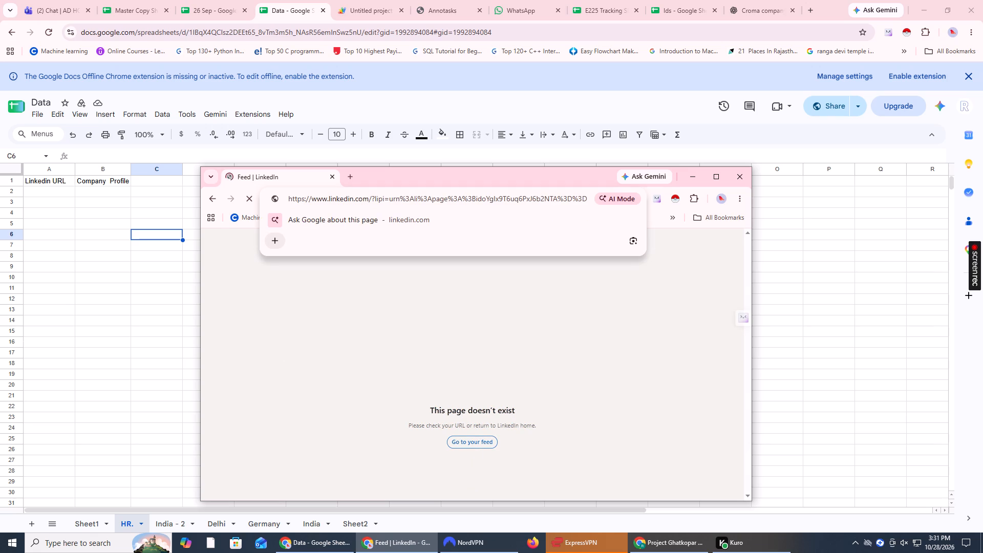
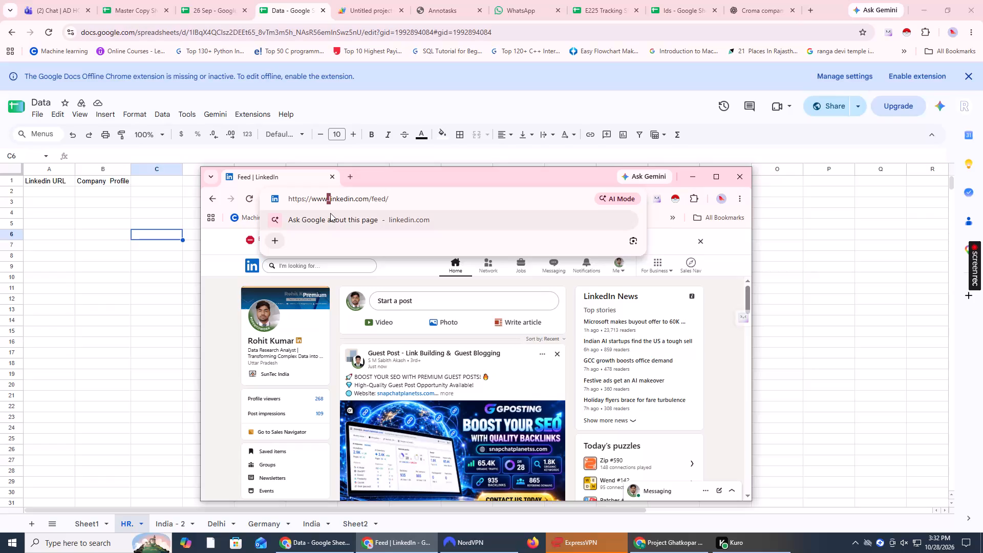
Replace the feed address with the copied LinkedIn profile URL and load the recruiter's profile.
key(ctrl+a)
key(ctrl+shift+v)
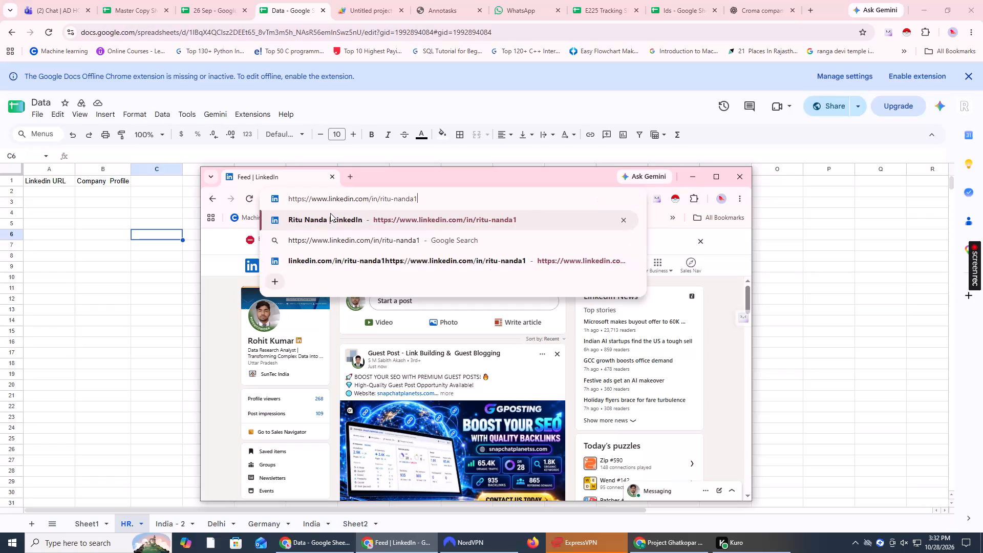
key(Return)
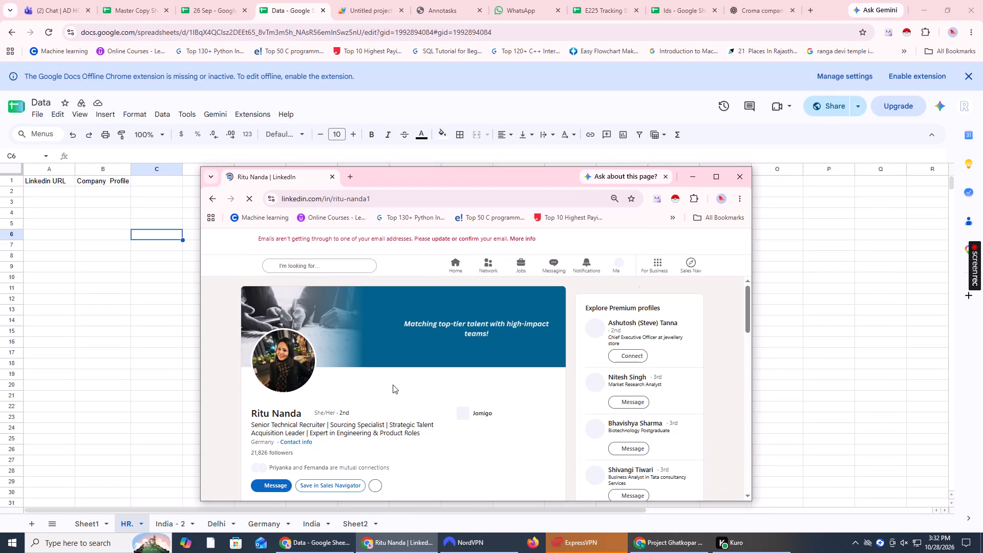
Examine the recruiter's contact info, About text and Experience section on the LinkedIn profile.
scroll(393, 385, down, 1)
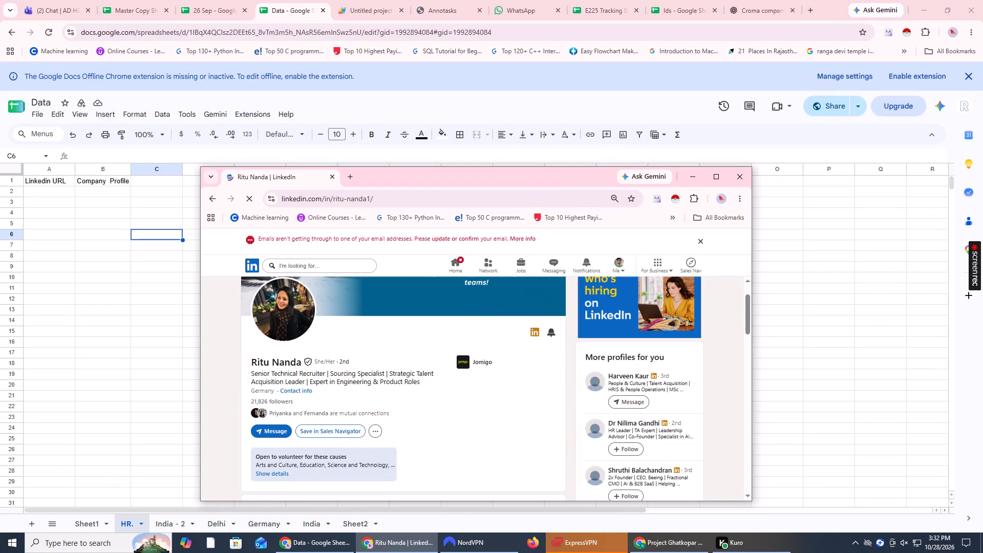
click(289, 392)
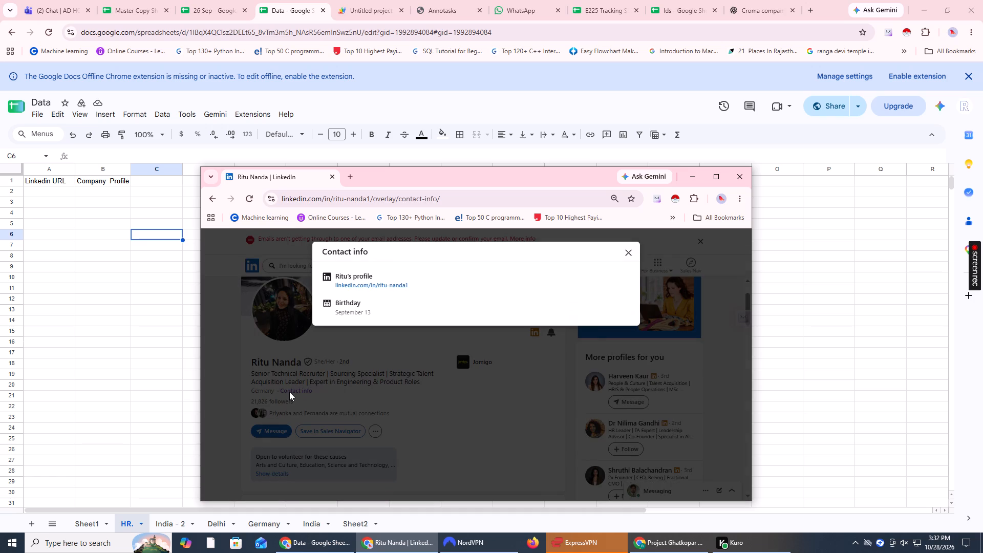
click(628, 258)
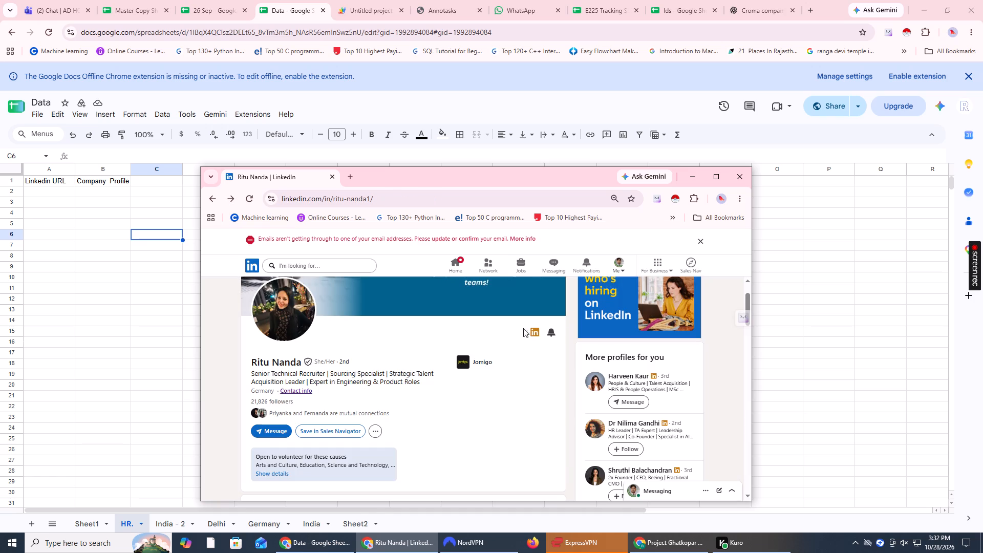
scroll(415, 377, down, 6)
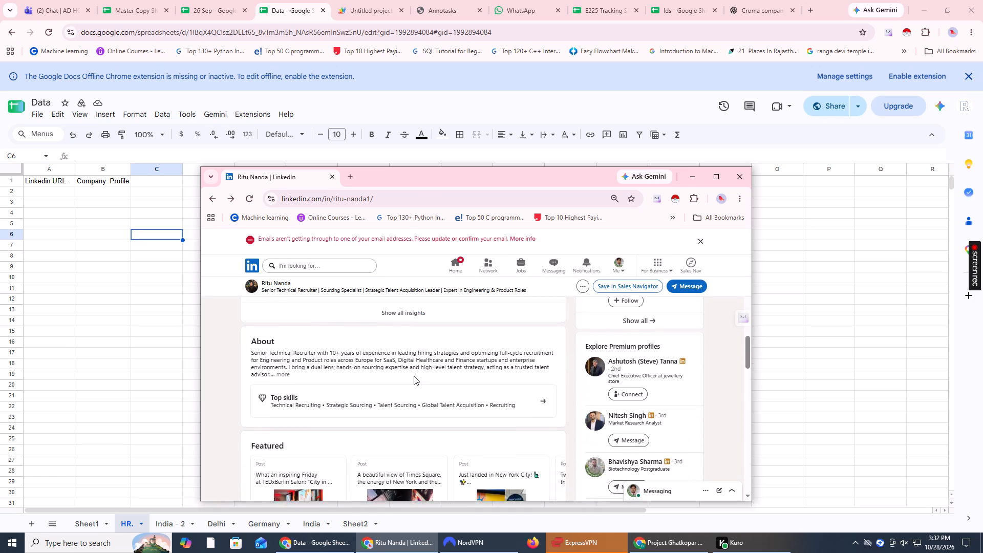
scroll(414, 375, down, 9)
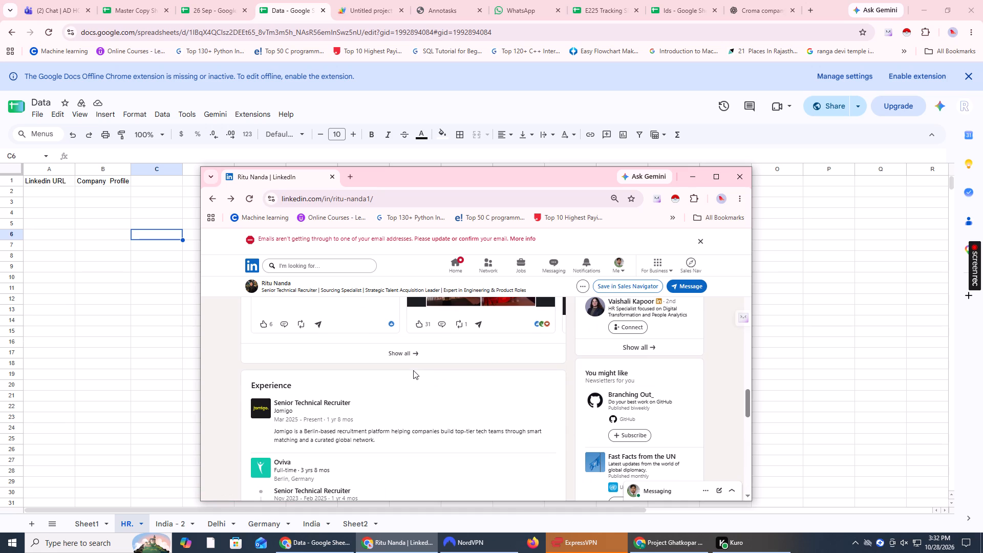
Open the recruiter's current employer, Jomigo, from the Experience section and examine the company's About details.
ctrl+click(265, 412)
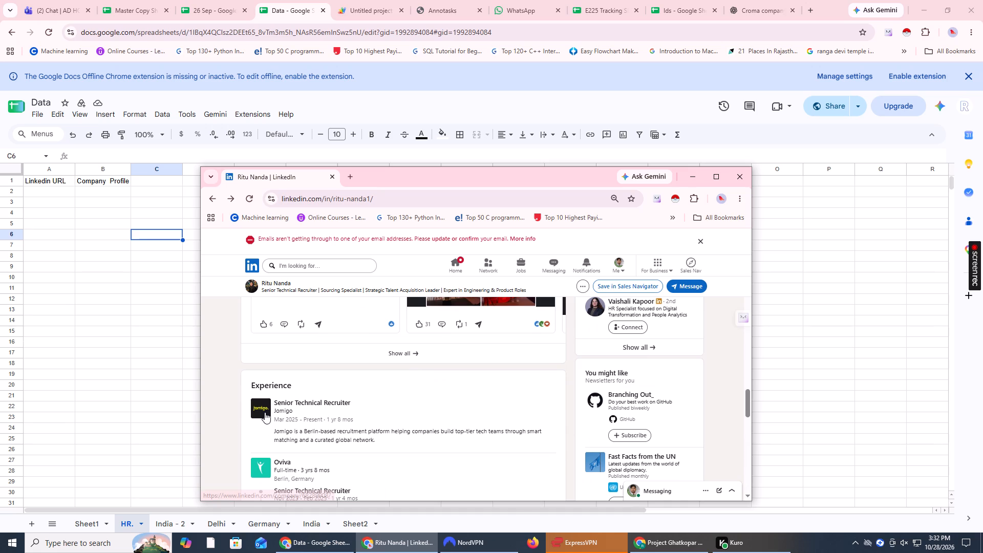
click(377, 178)
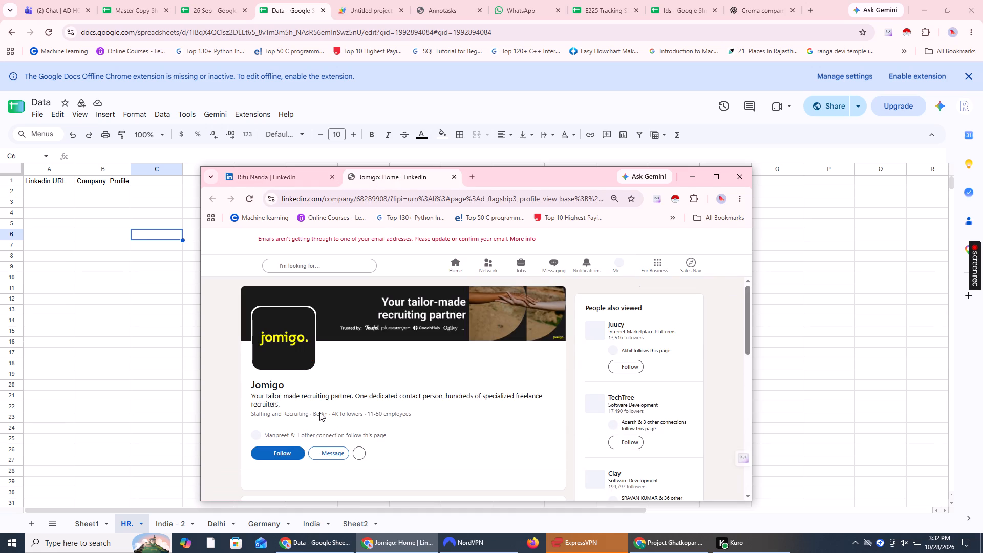
scroll(391, 366, down, 2)
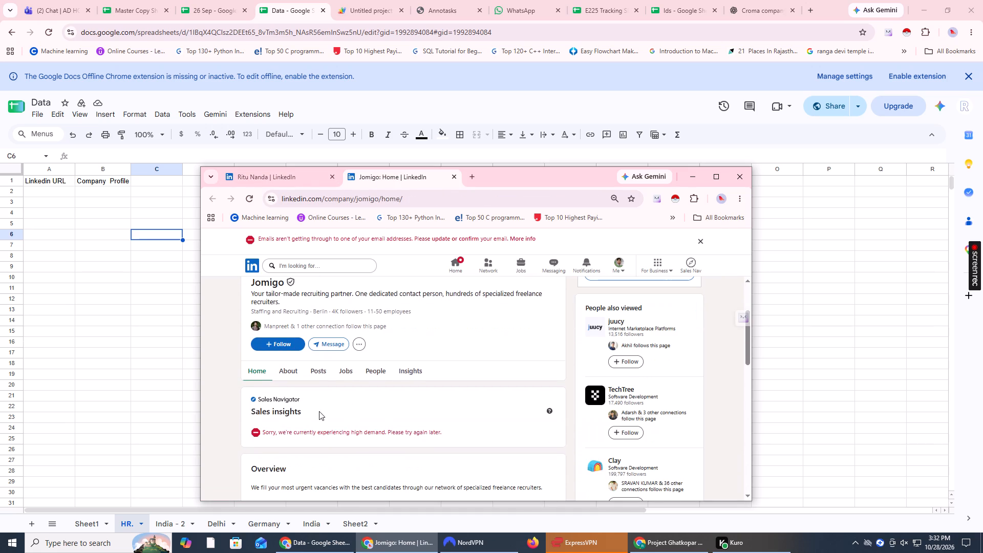
click(290, 375)
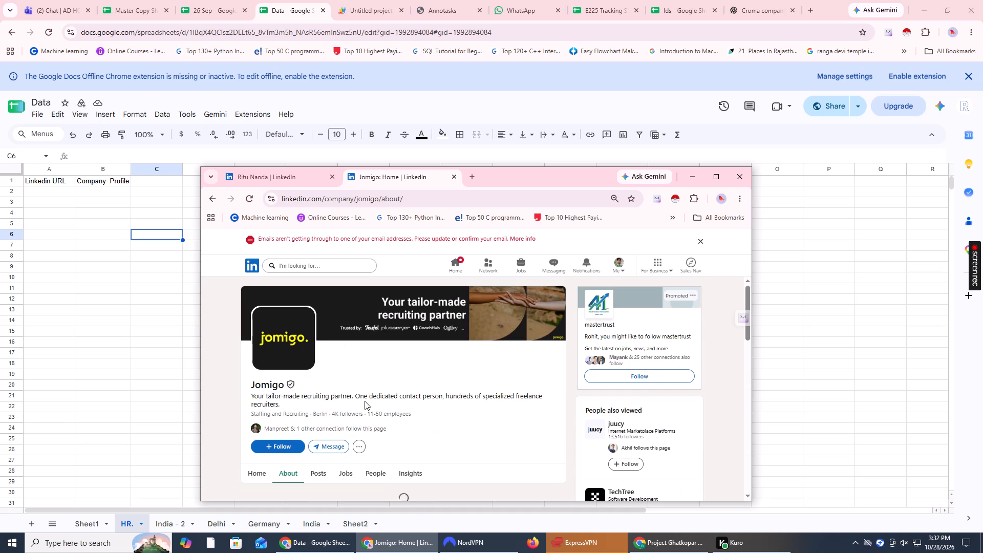
scroll(407, 396, down, 3)
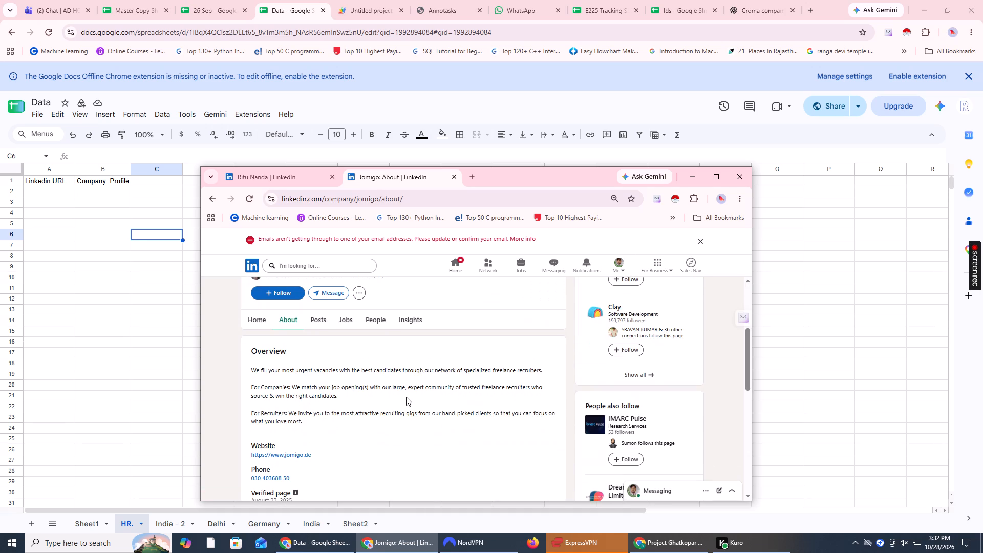
scroll(403, 396, down, 2)
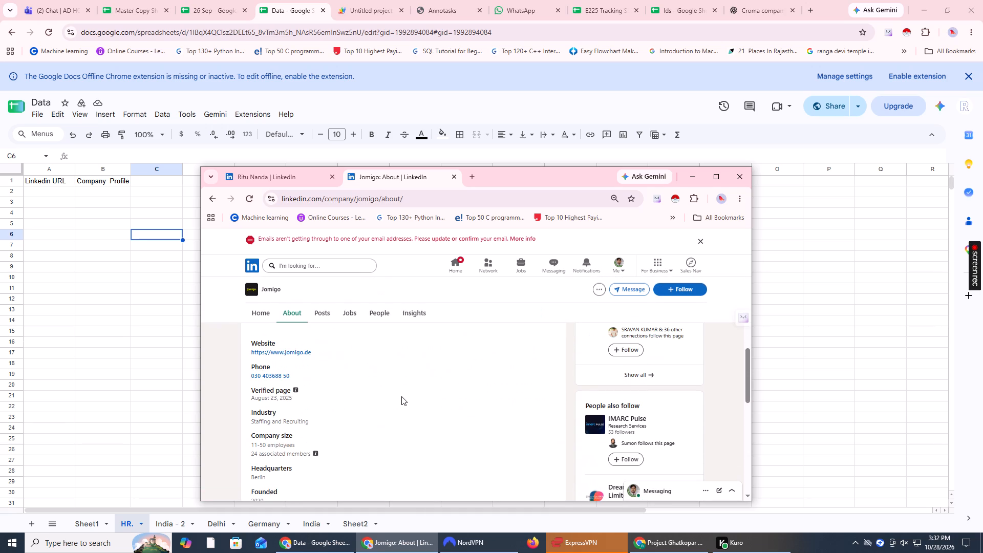
scroll(401, 396, down, 2)
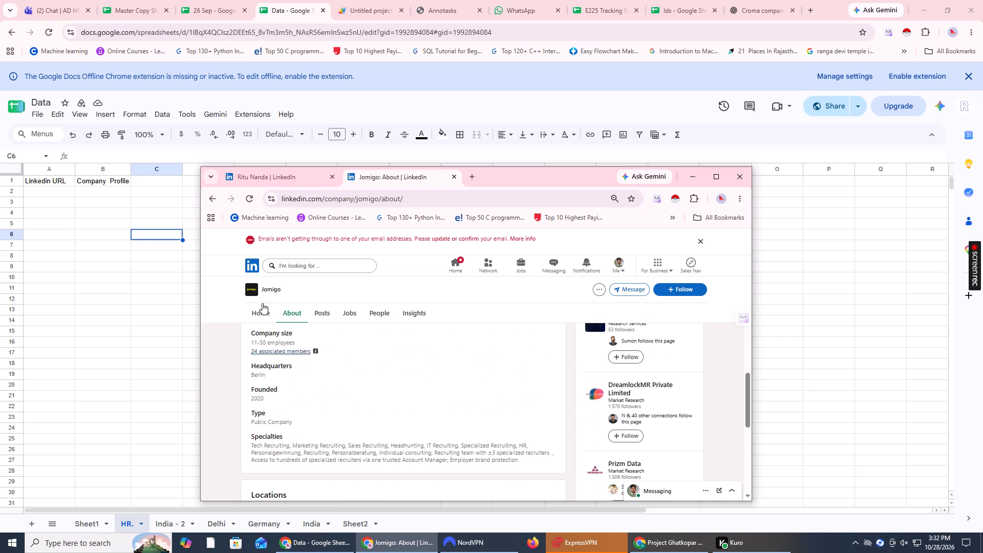
Go back to the recruiter's profile and examine the work history, checking it against the Jomigo company page.
click(274, 176)
scroll(376, 427, down, 2)
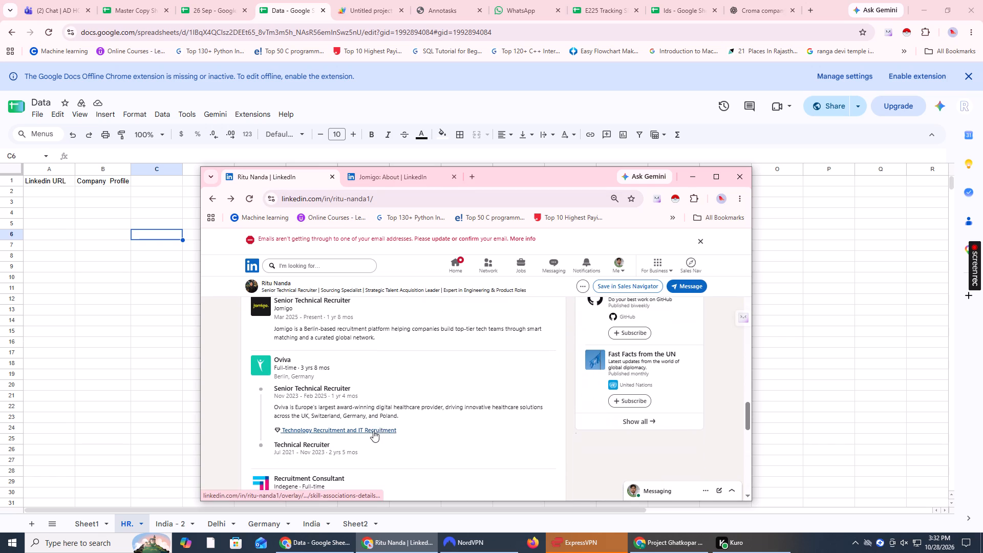
scroll(376, 415, down, 6)
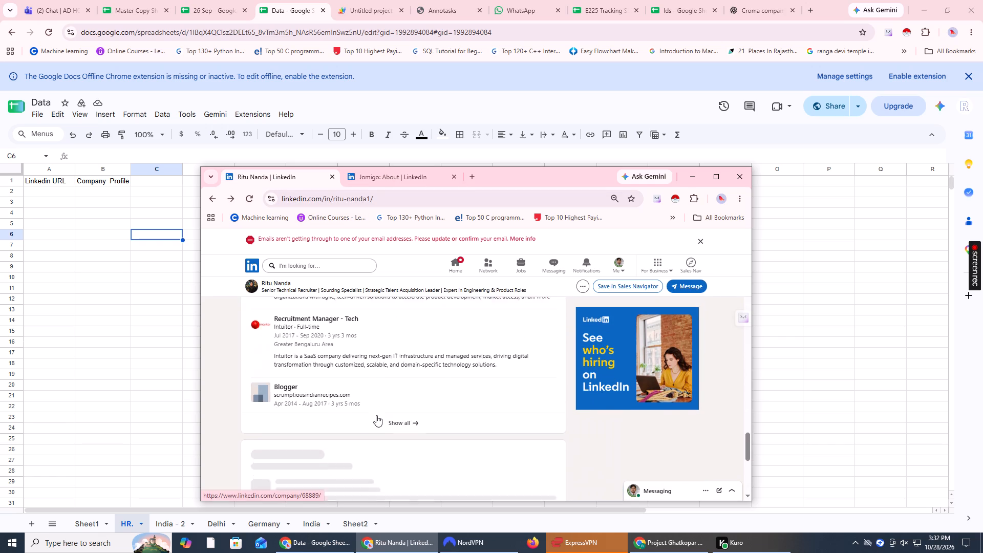
scroll(376, 415, up, 9)
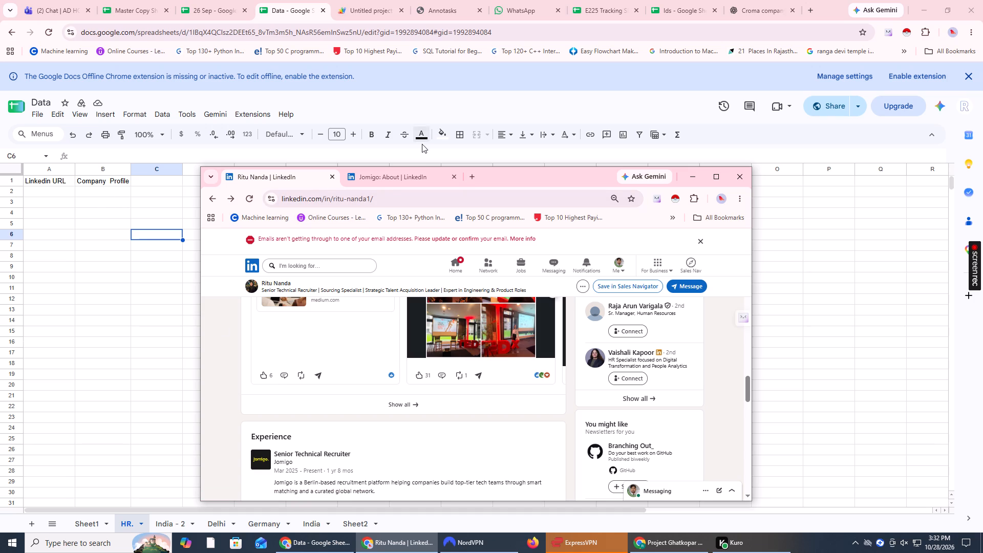
click(388, 180)
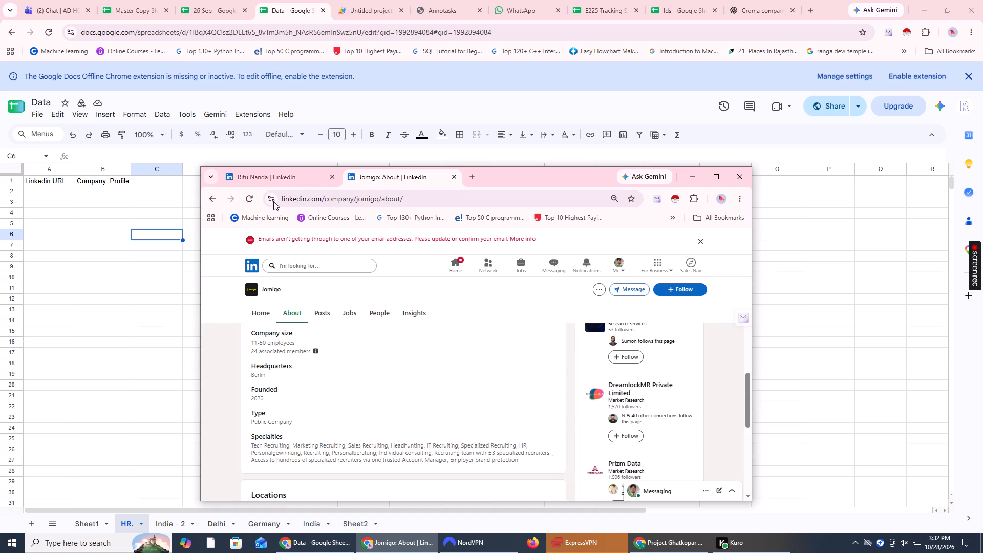
click(272, 180)
scroll(320, 340, up, 19)
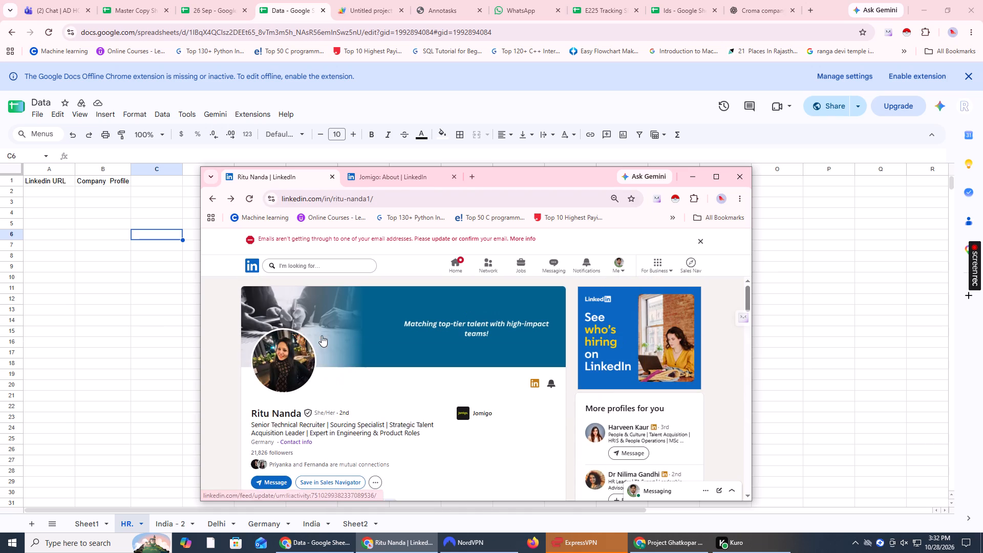
Enter the header "Candidate Name" in cell C1 of the HR. sheet.
click(151, 183)
text(Candidate)
key(space)
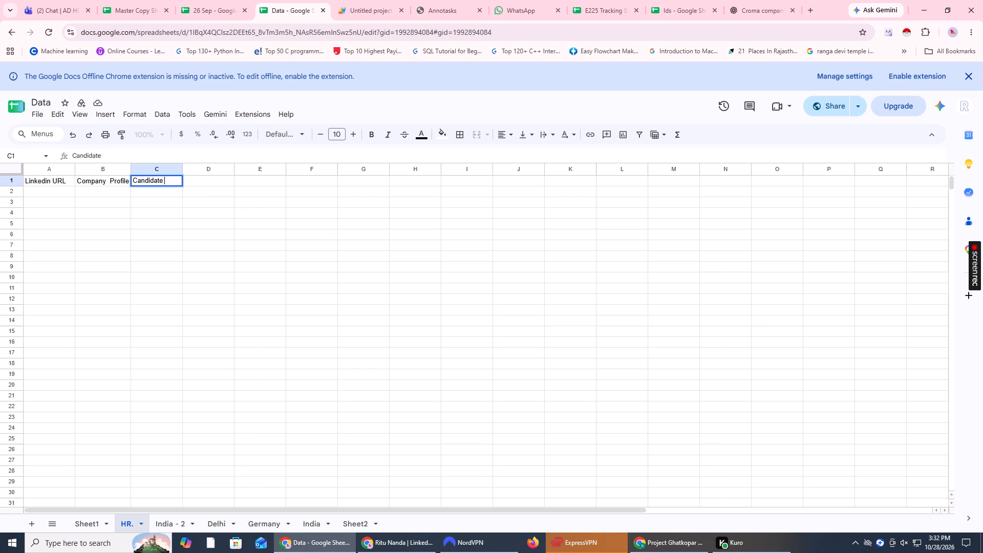
text(Name)
key(space)
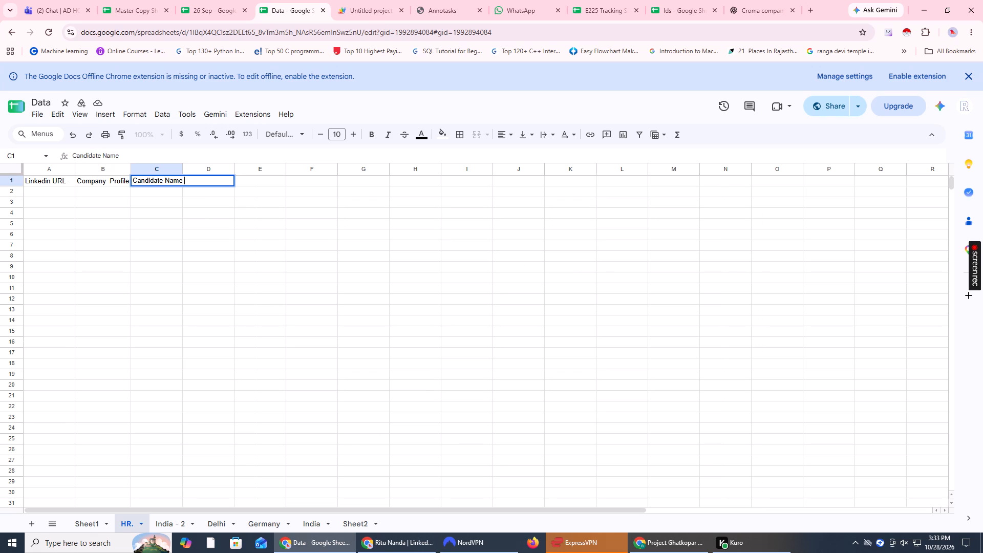
key(Right)
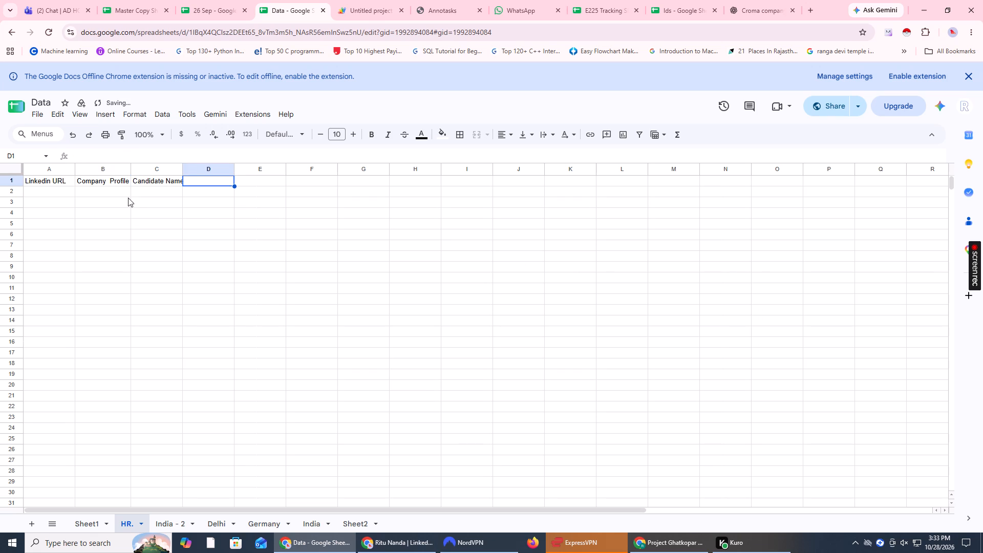
Widen columns C and B slightly so that their headers fit with some room to spare.
drag(182, 168, 182, 168)
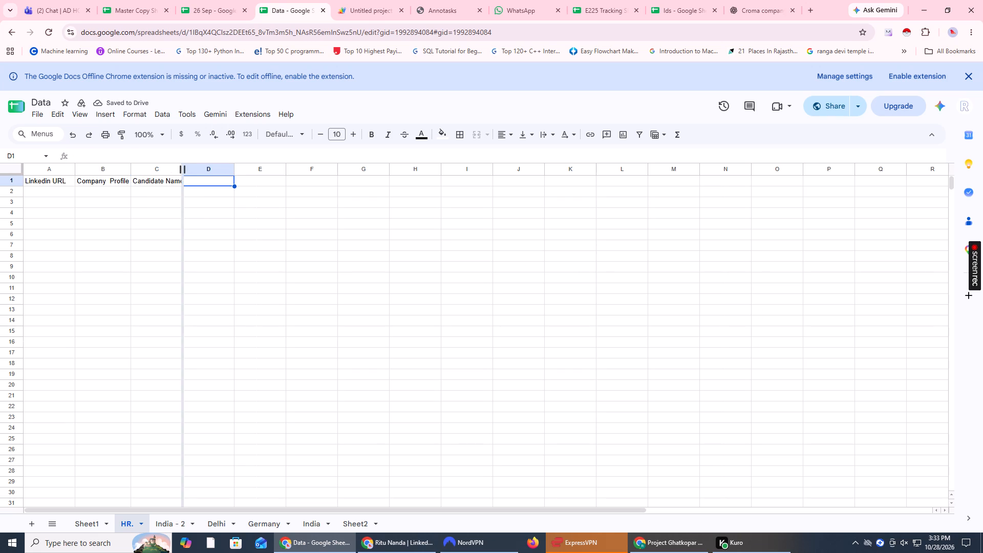
drag(182, 168, 190, 169)
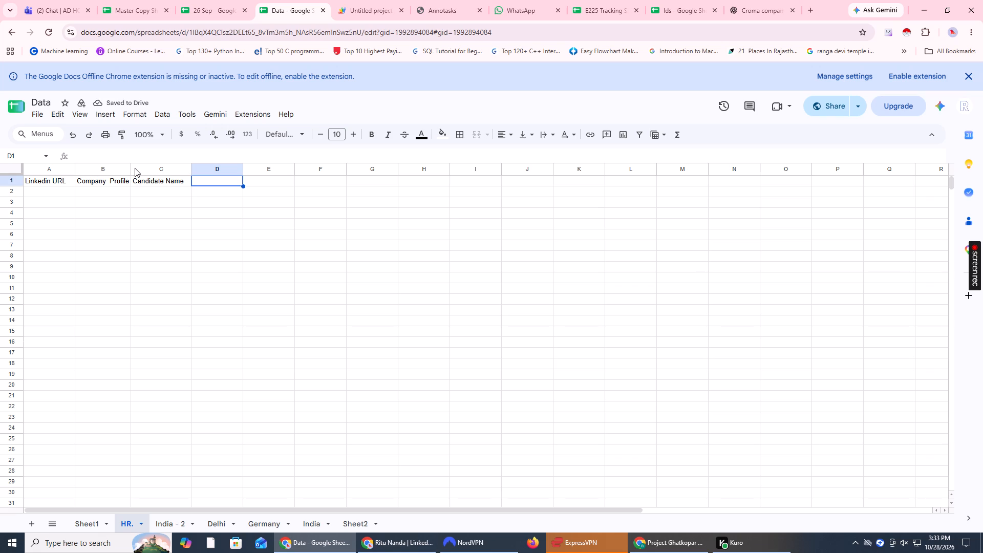
drag(131, 166, 138, 166)
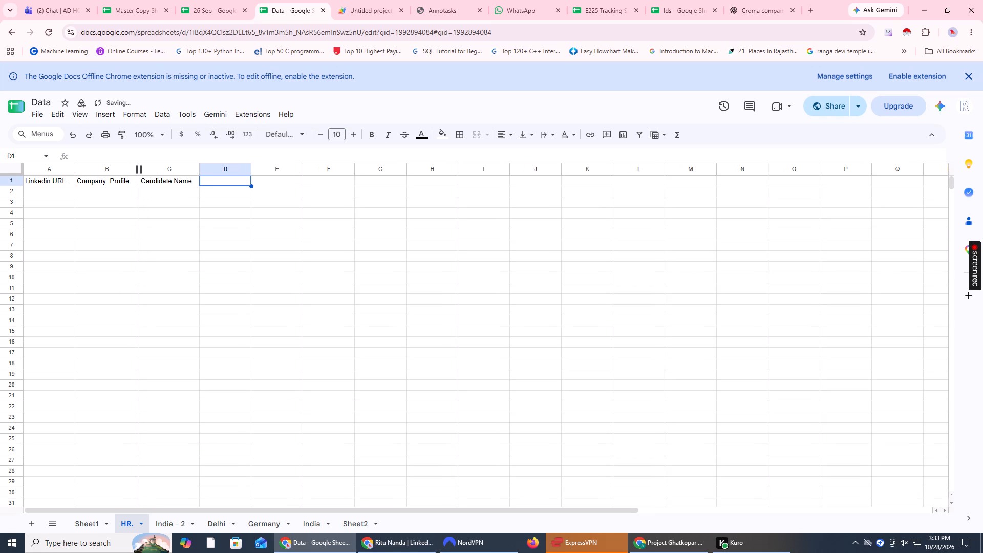
click(201, 224)
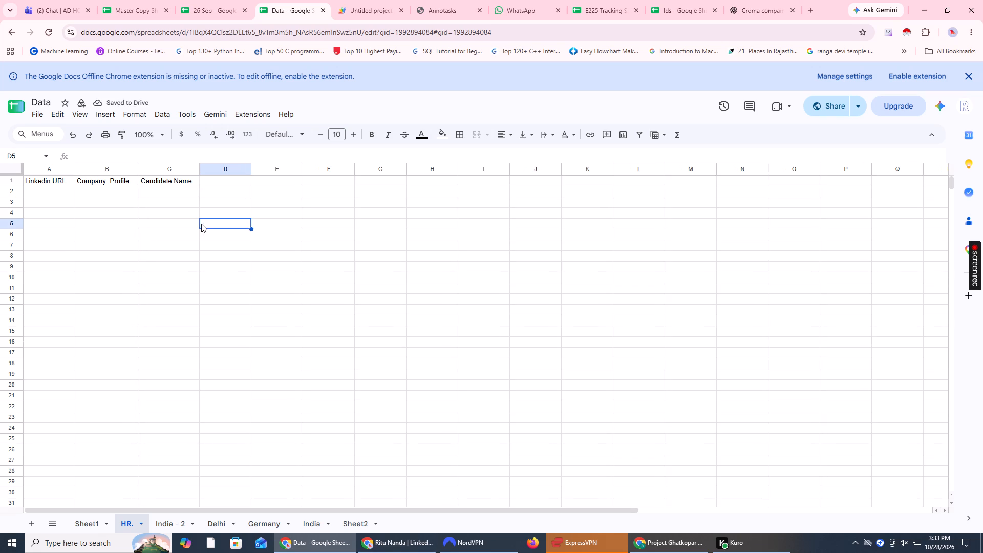
Bring the LinkedIn window back over the HR. sheet and move it so columns A to D are uncovered.
click(379, 0)
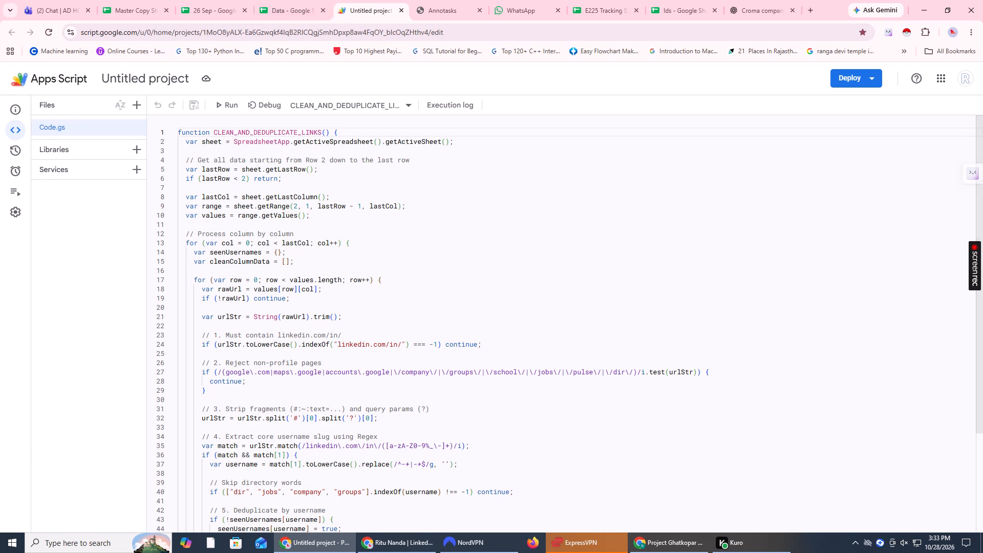
click(288, 0)
click(399, 544)
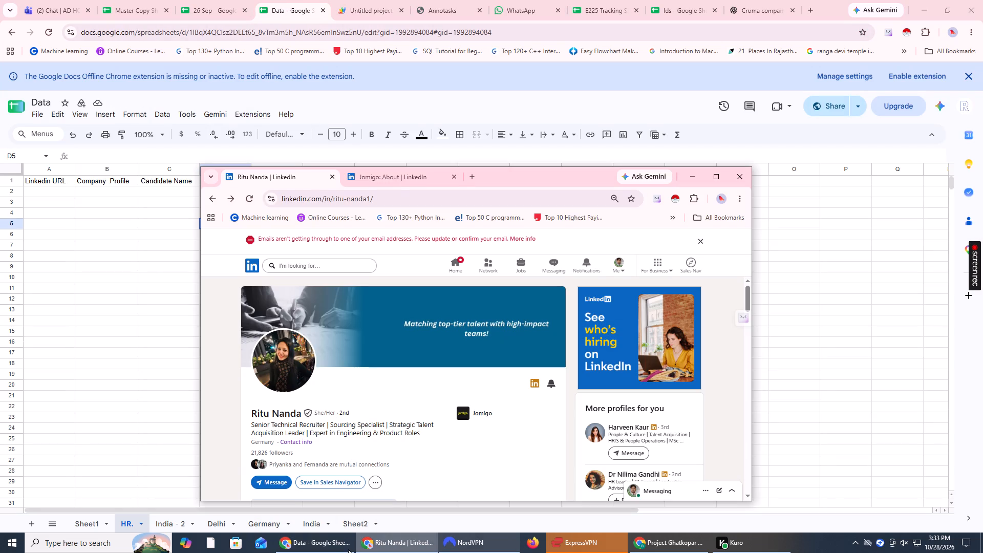
drag(503, 179, 595, 115)
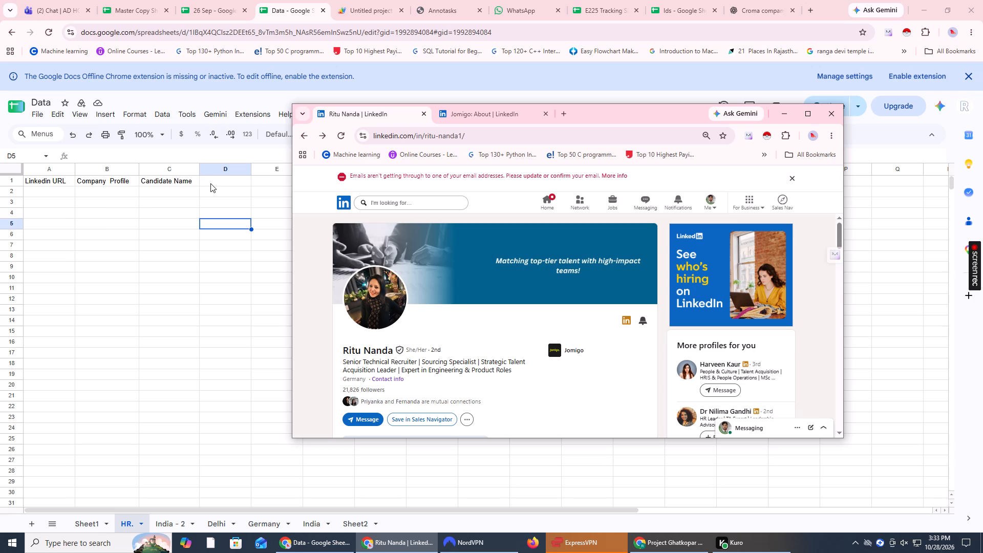
Change the header in cell B1 from Company Profile to "Company URL".
click(115, 181)
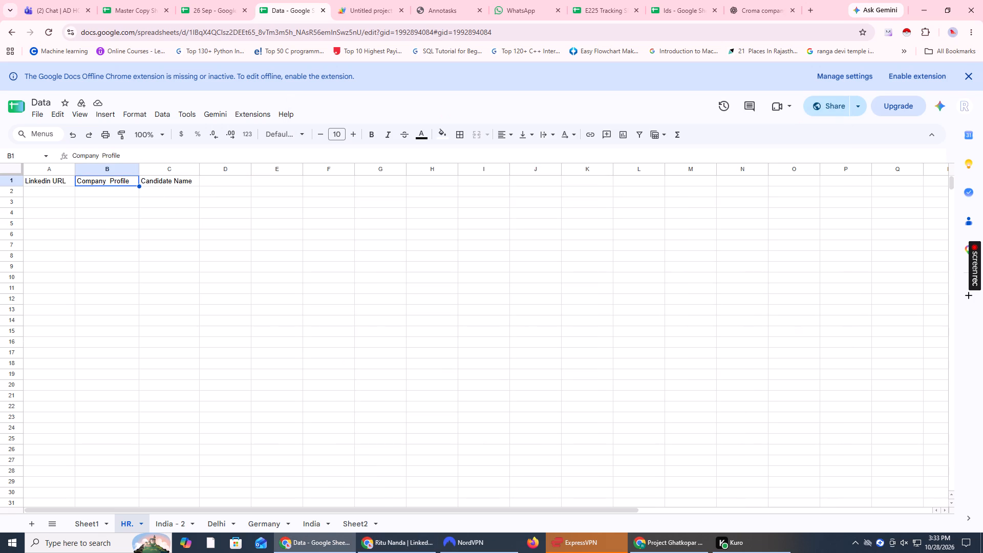
drag(103, 153, 140, 156)
text(URL)
key(Return)
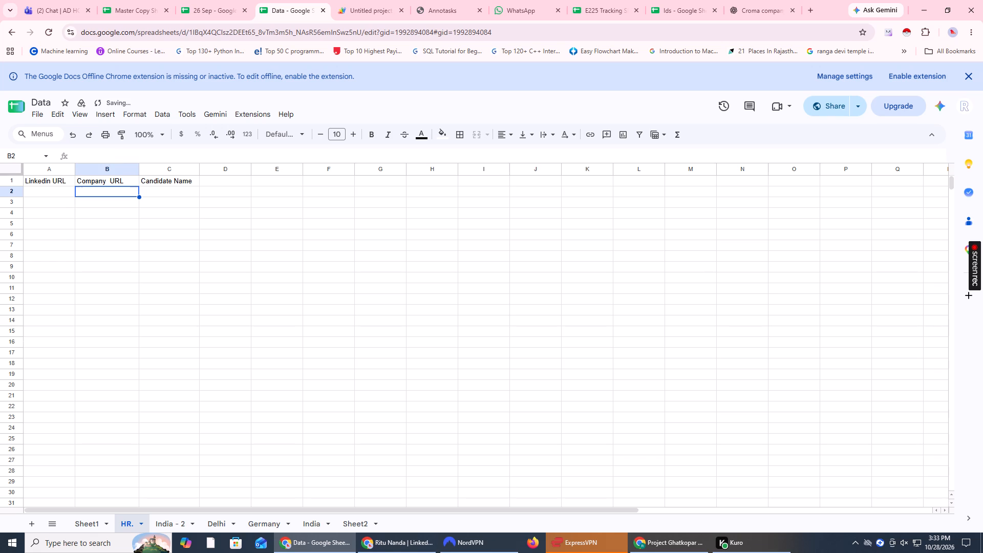
Bring back the LinkedIn window and review the recruiter's profile down to the work experience.
click(412, 549)
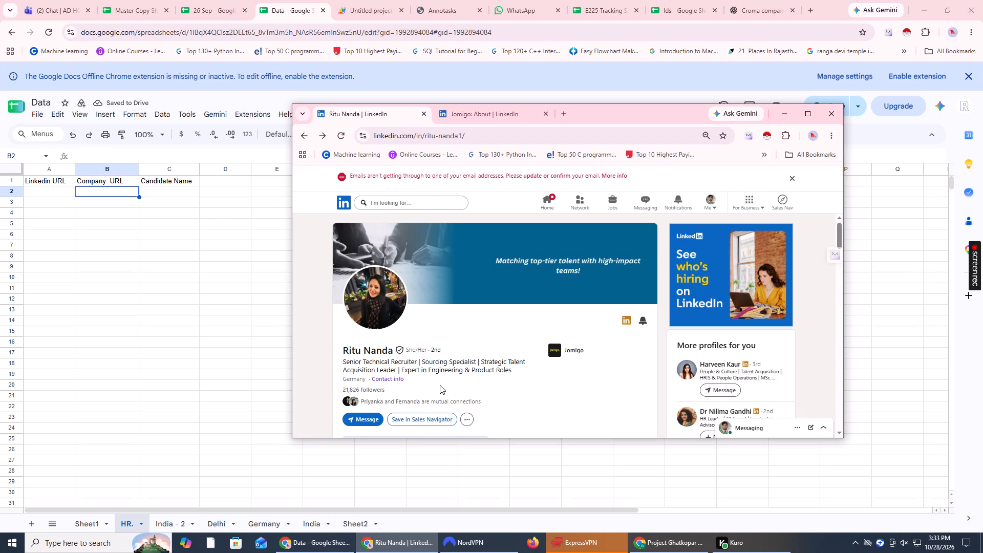
scroll(444, 369, down, 2)
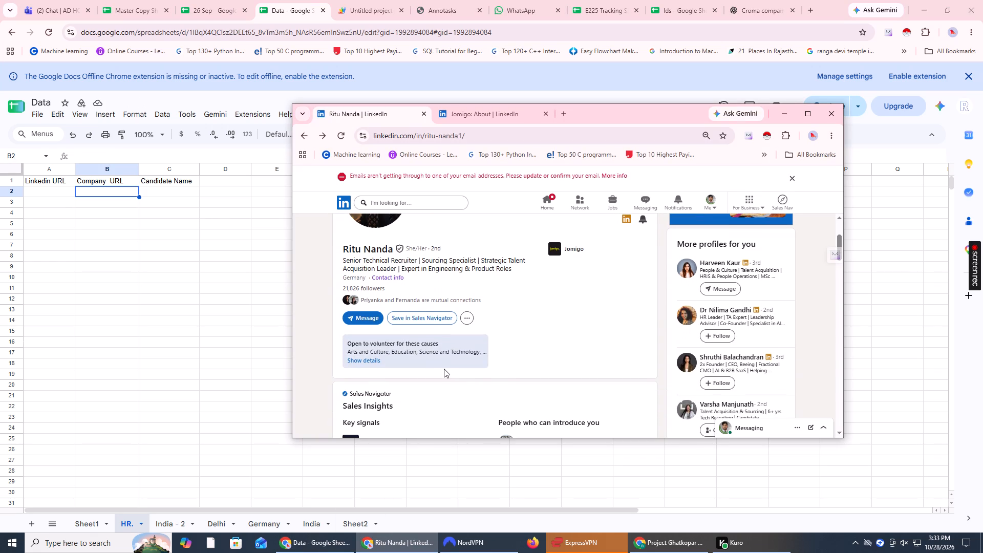
scroll(439, 368, down, 4)
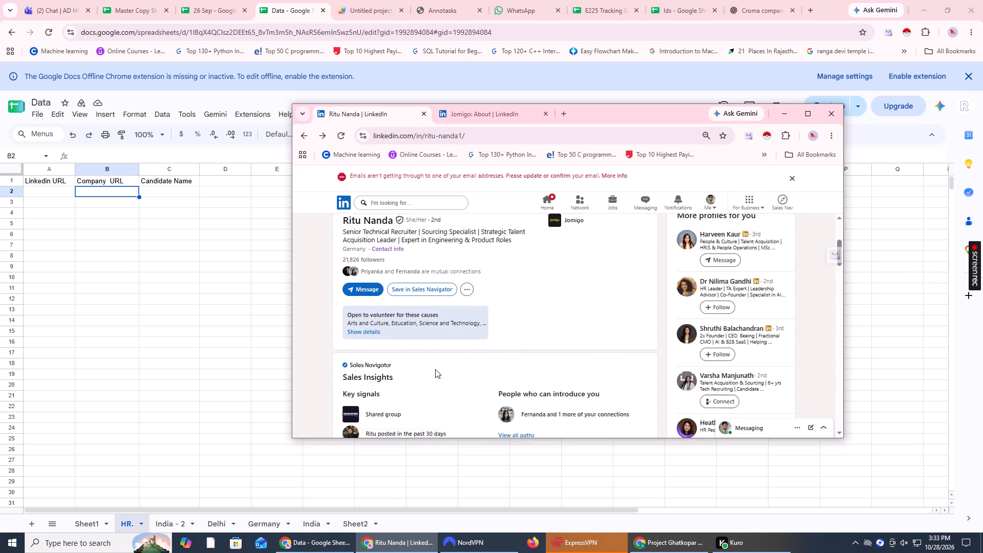
scroll(433, 370, down, 12)
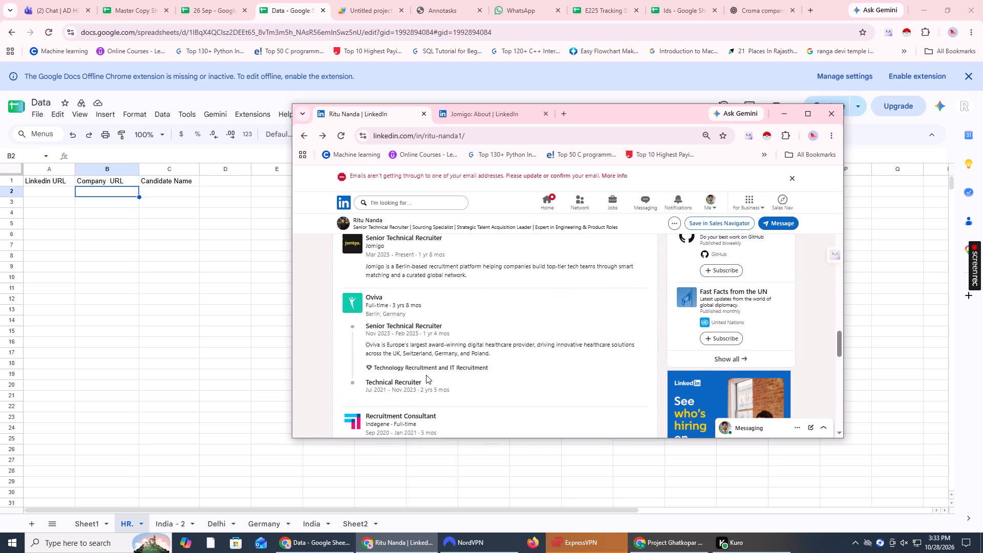
Search Google for the correct spelling of "designation" in a new tab and copy the word from the results.
click(568, 117)
click(498, 136)
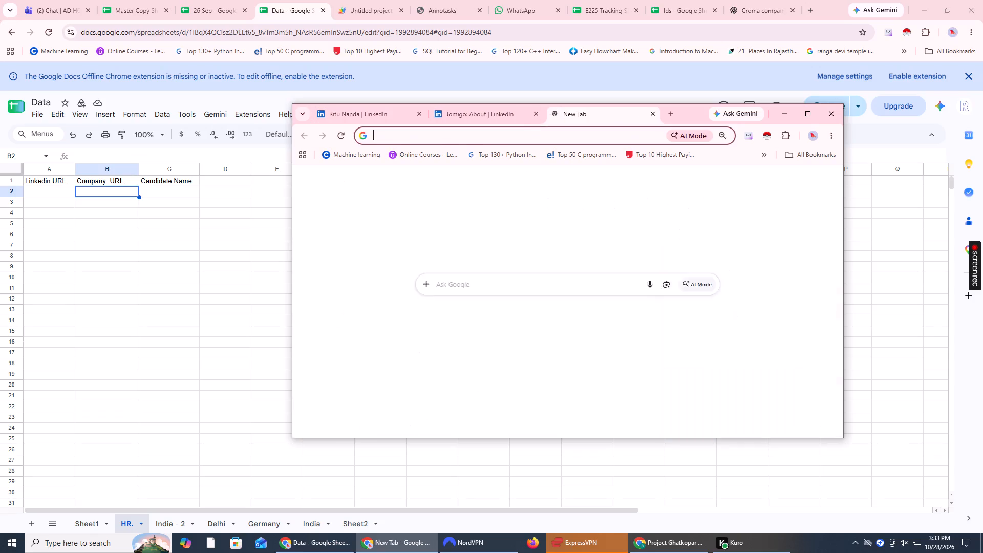
text(dig)
key(BackSpace)
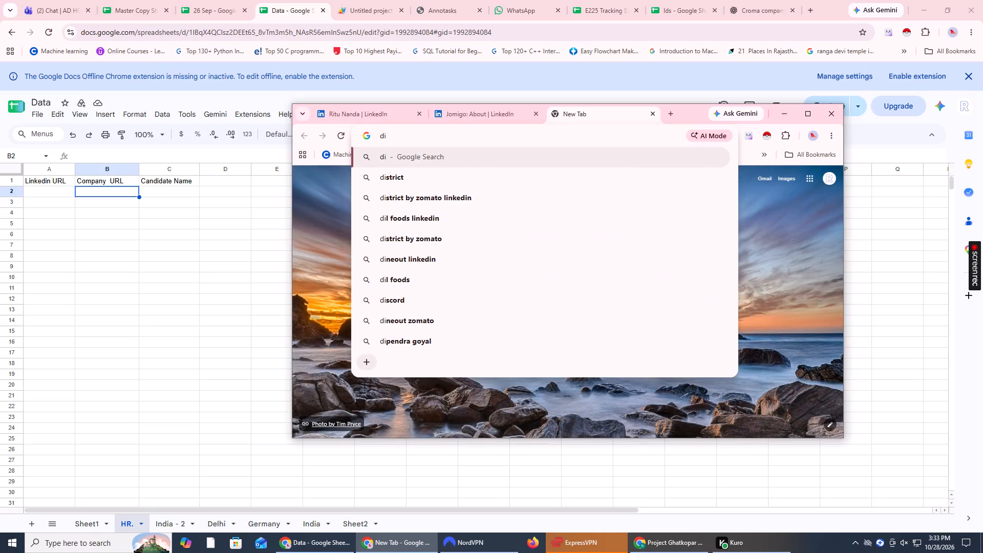
text(sgination)
key(space)
key(Return)
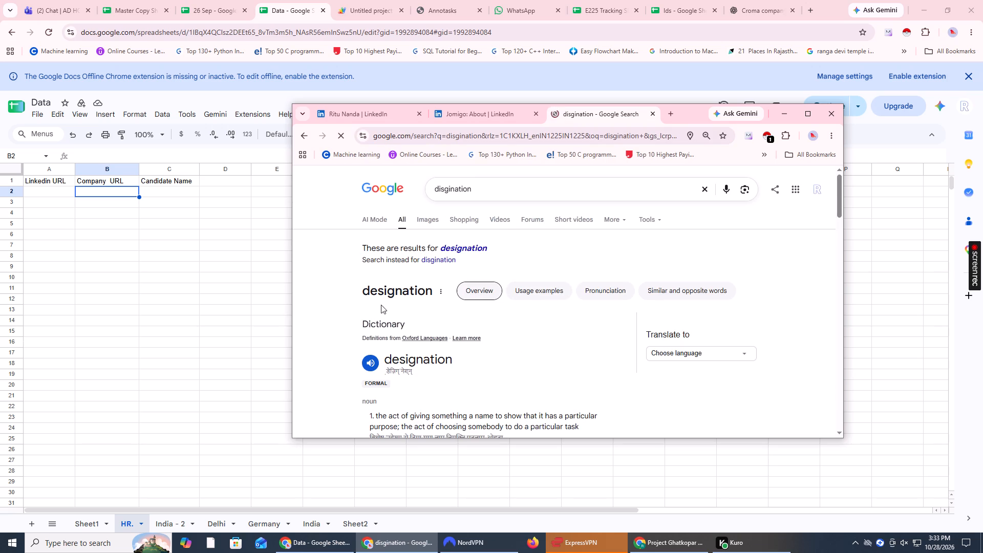
click(384, 290)
click(470, 251)
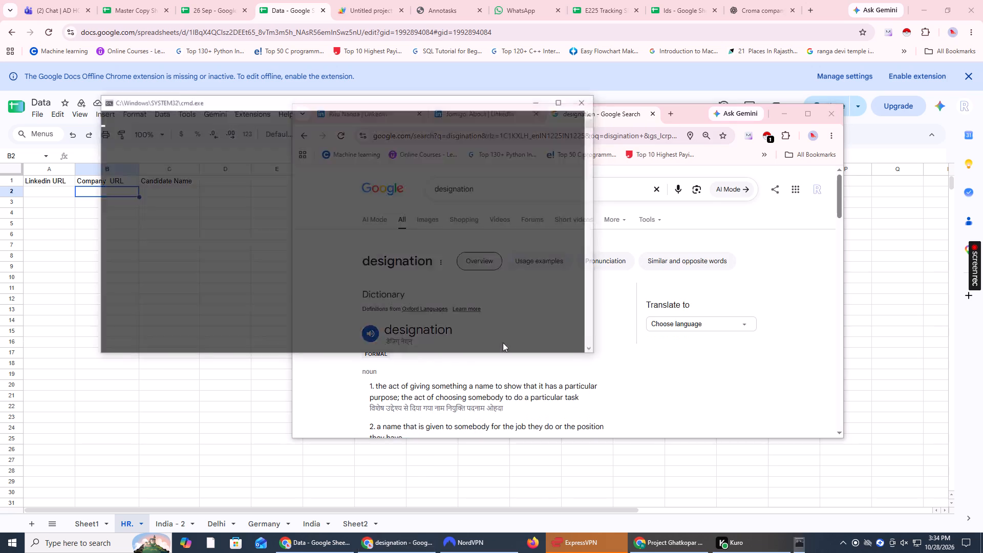
scroll(490, 350, down, 1)
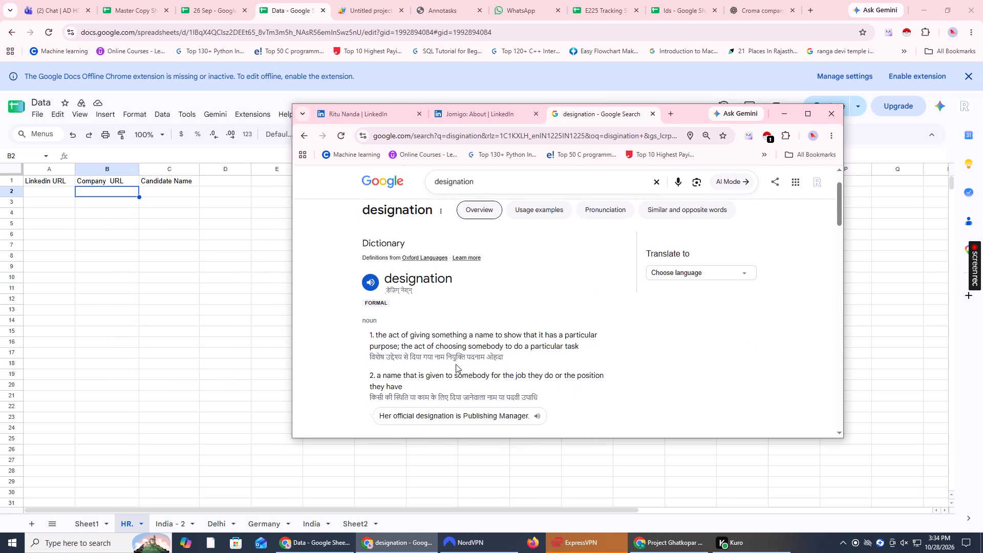
scroll(480, 345, up, 2)
double_click(387, 262)
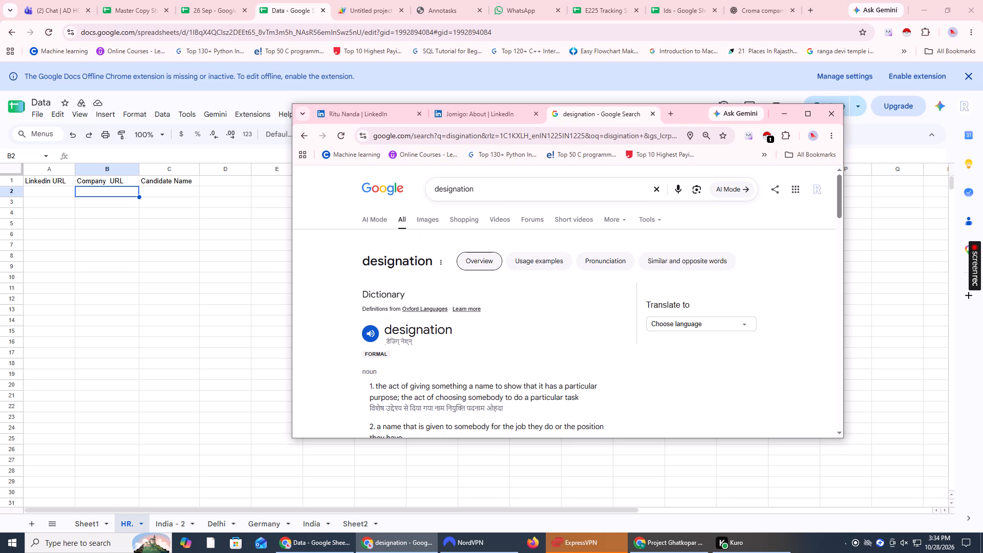
key(ctrl+c)
Enter the copied word as the header "Designation" in cell D1 of the HR. sheet, unformatted and with a capital D.
click(215, 185)
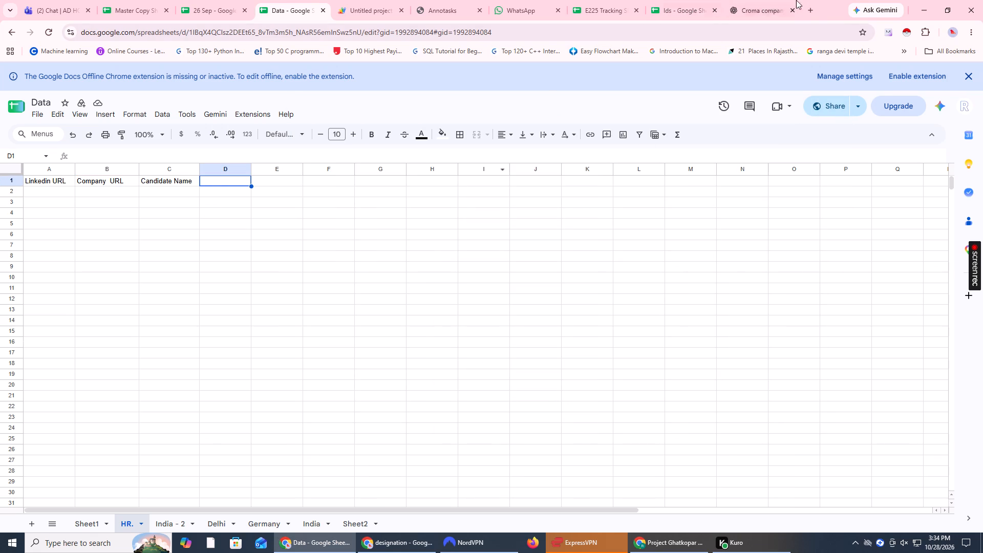
click(807, 11)
key(ctrl+v)
key(ctrl+a)
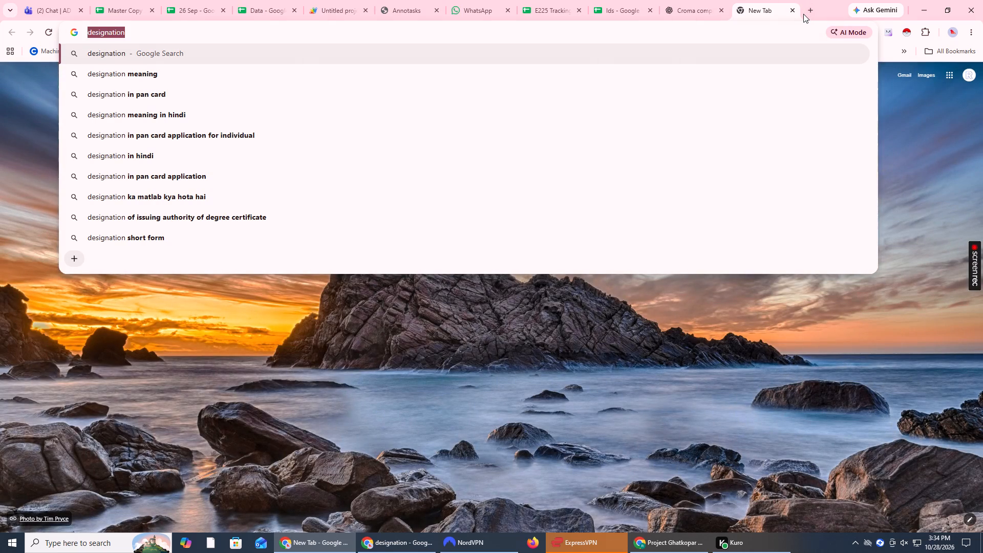
key(ctrl+x)
click(607, 0)
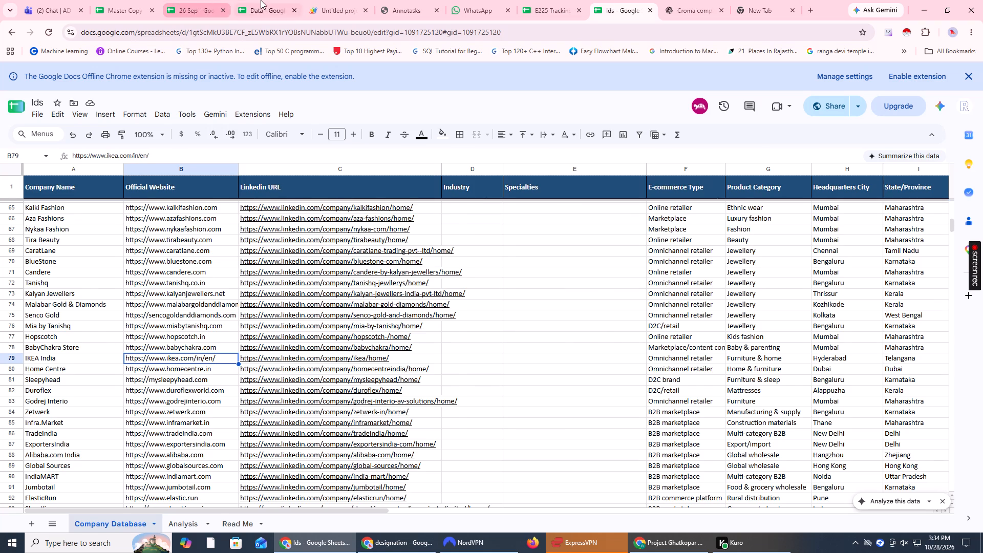
click(261, 0)
ctrl+click(210, 183)
key(ctrl+v)
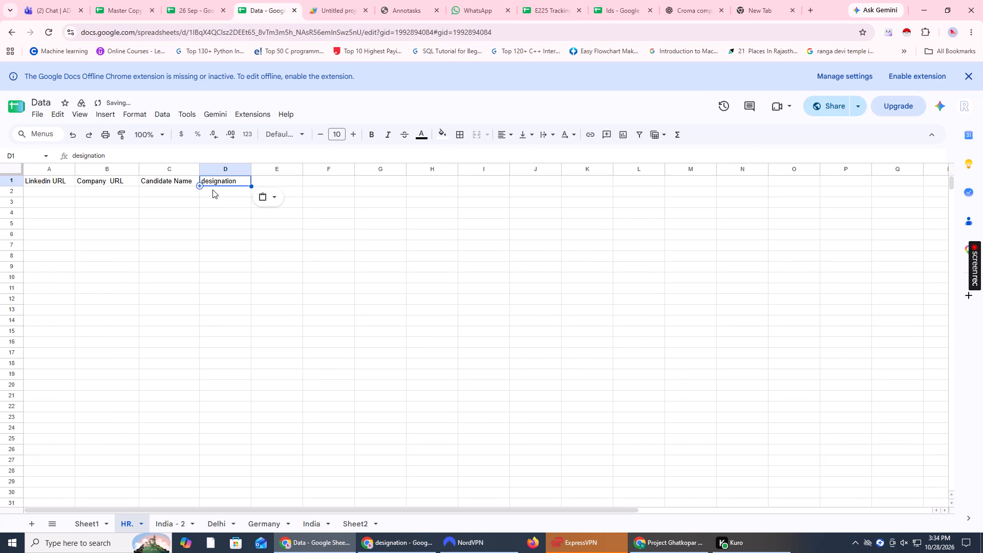
drag(76, 158, 59, 159)
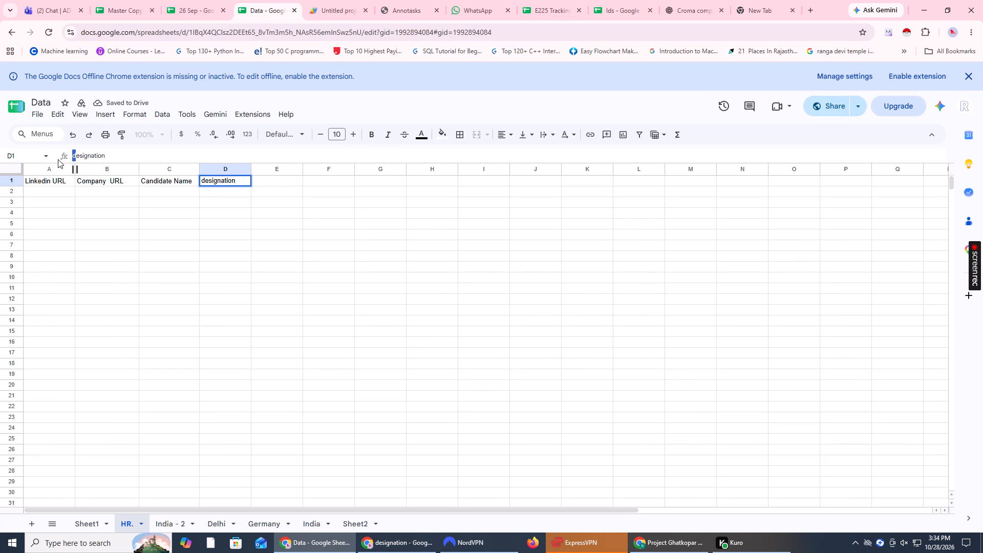
key(shift+d)
click(143, 210)
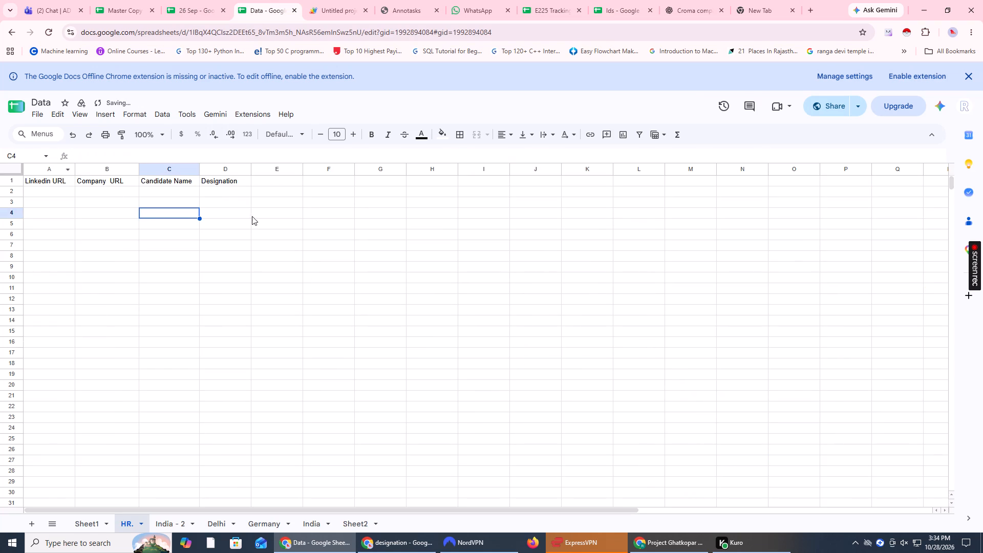
Enter the header "Location" in cell E1 of the HR. sheet.
click(265, 181)
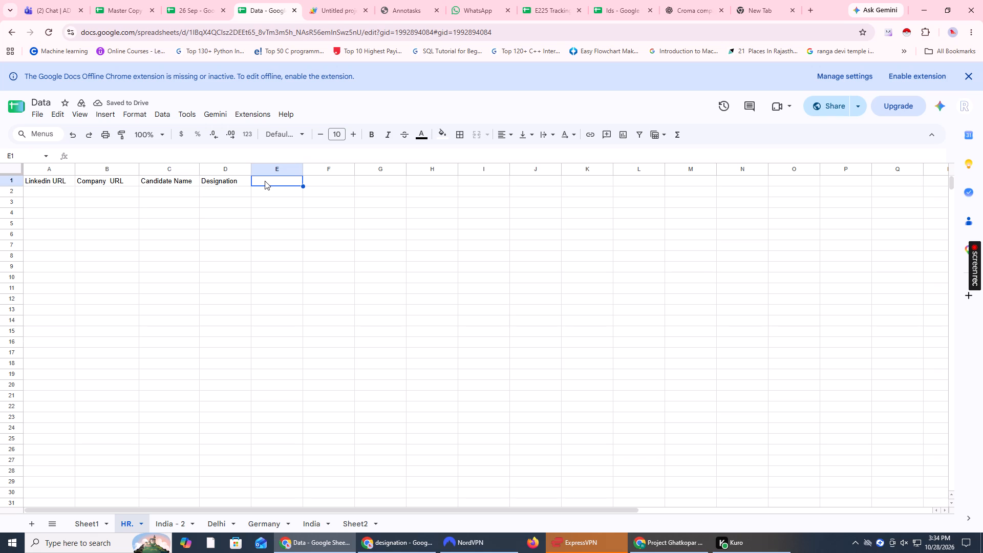
text(Location)
key(space)
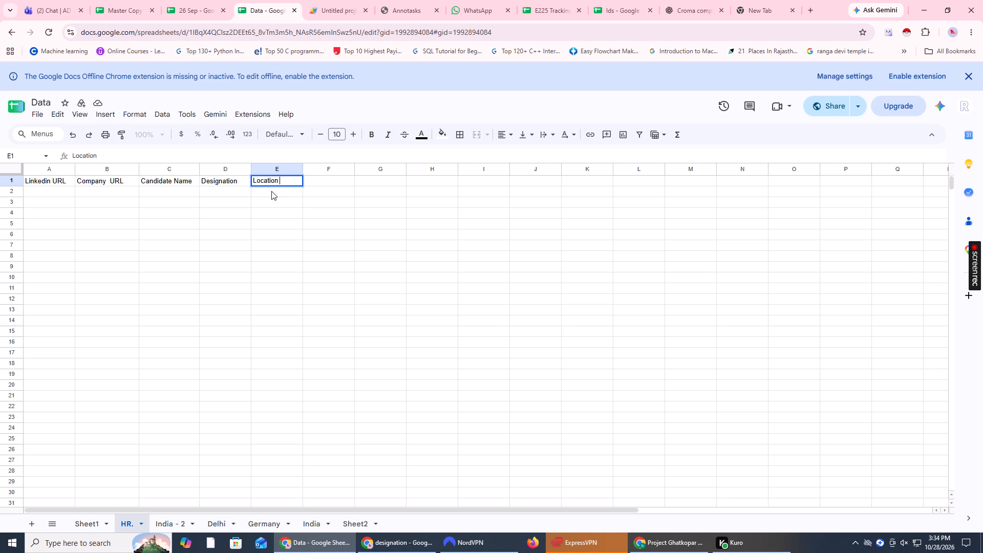
click(328, 195)
Check the Ids company spreadsheet and Jomigo's LinkedIn About page for further details worth recording.
click(324, 181)
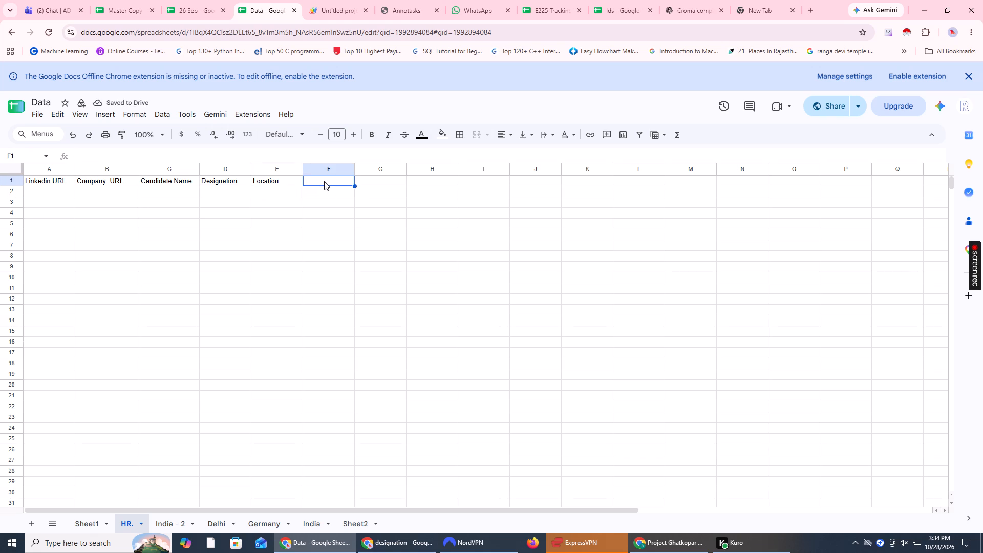
click(615, 4)
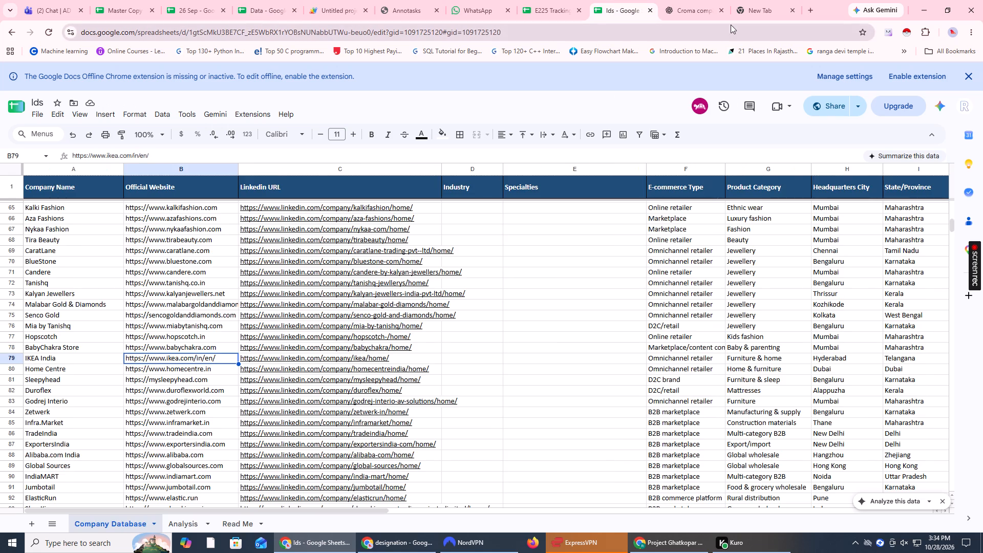
click(407, 544)
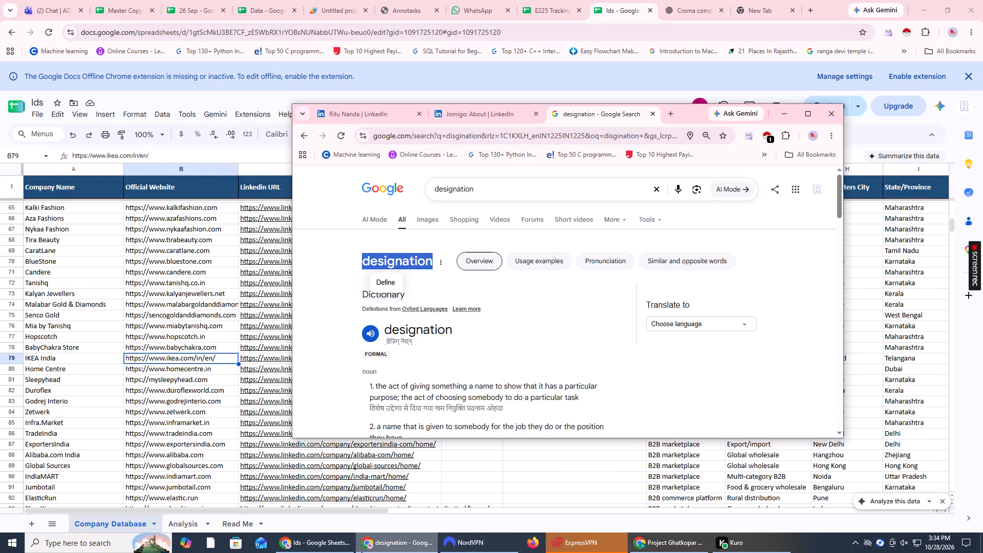
click(462, 113)
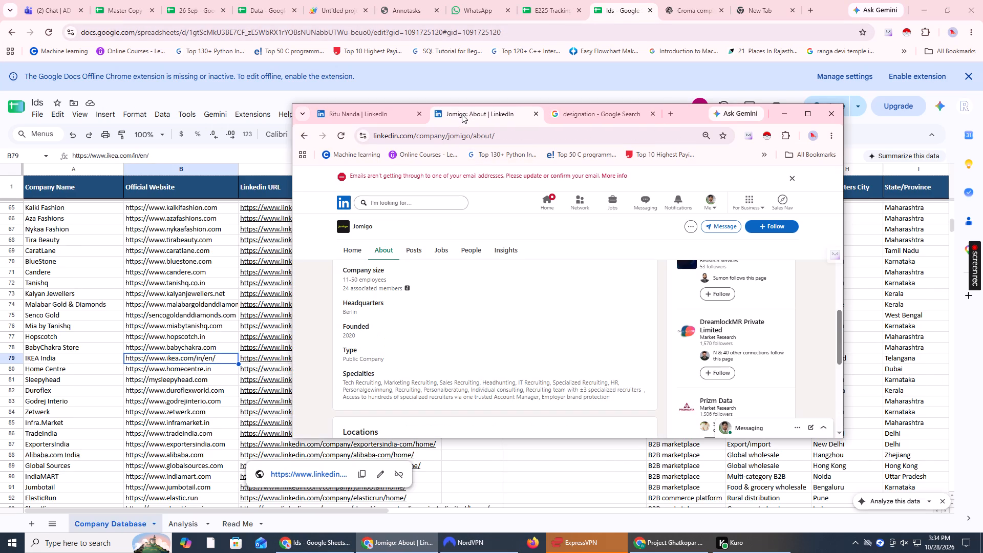
scroll(475, 301, down, 1)
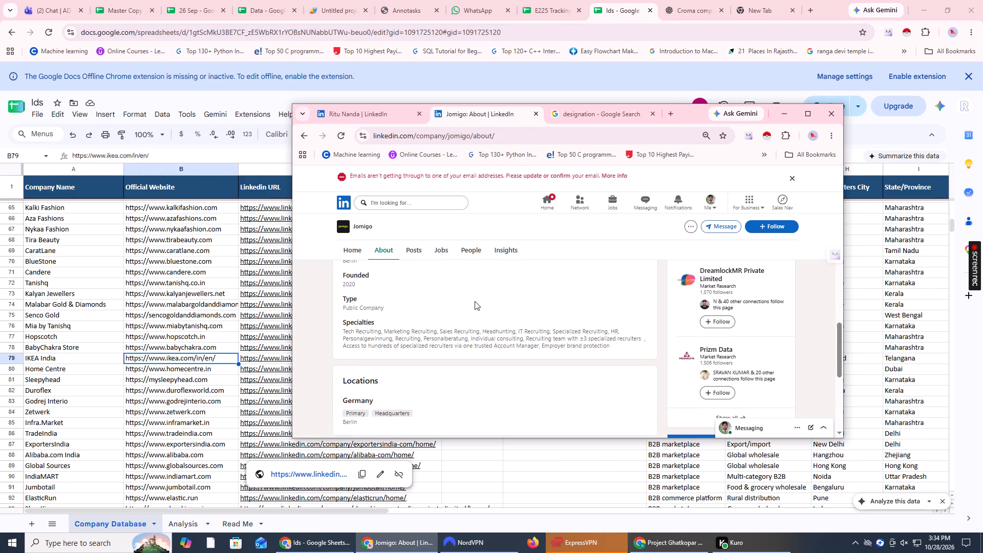
scroll(475, 301, up, 4)
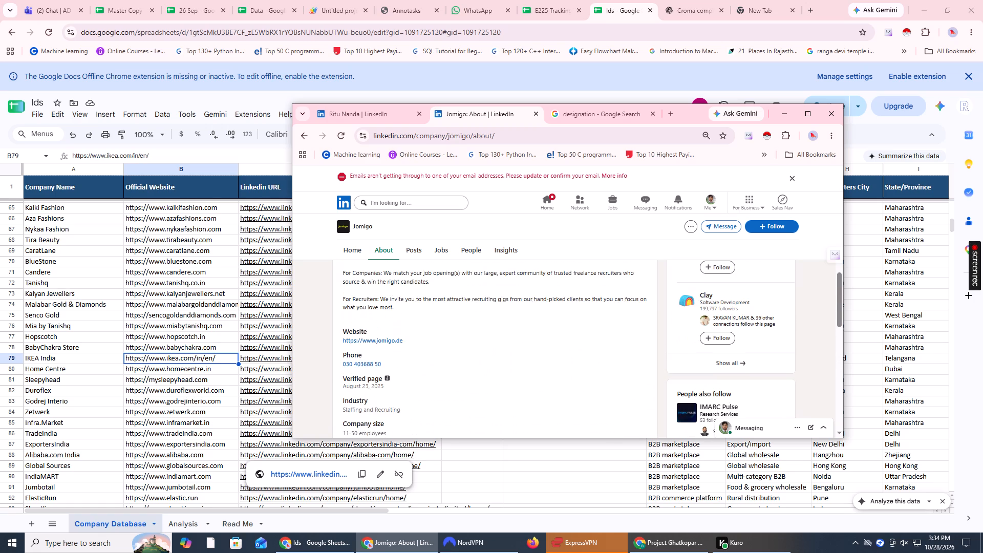
scroll(475, 301, up, 3)
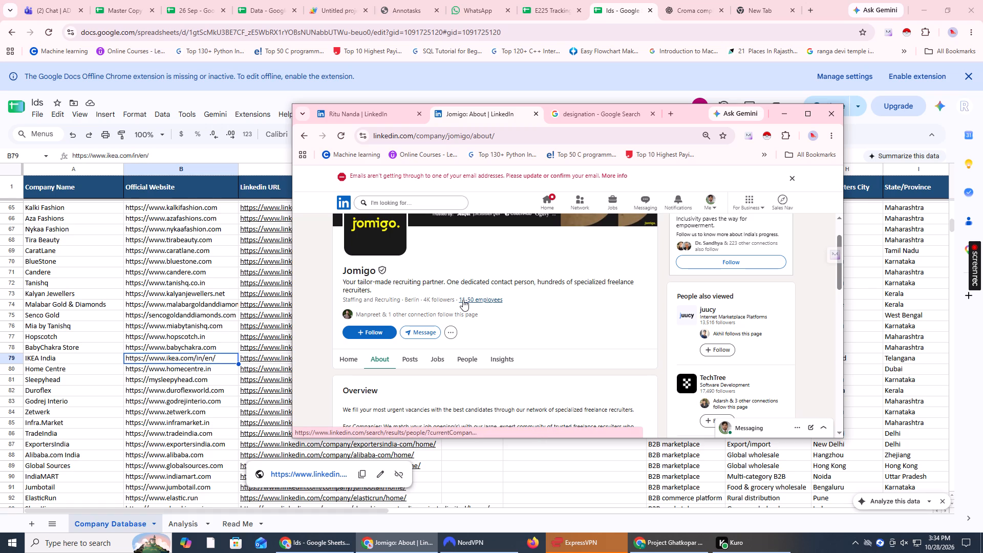
Follow the Jomigo company page on LinkedIn.
click(358, 333)
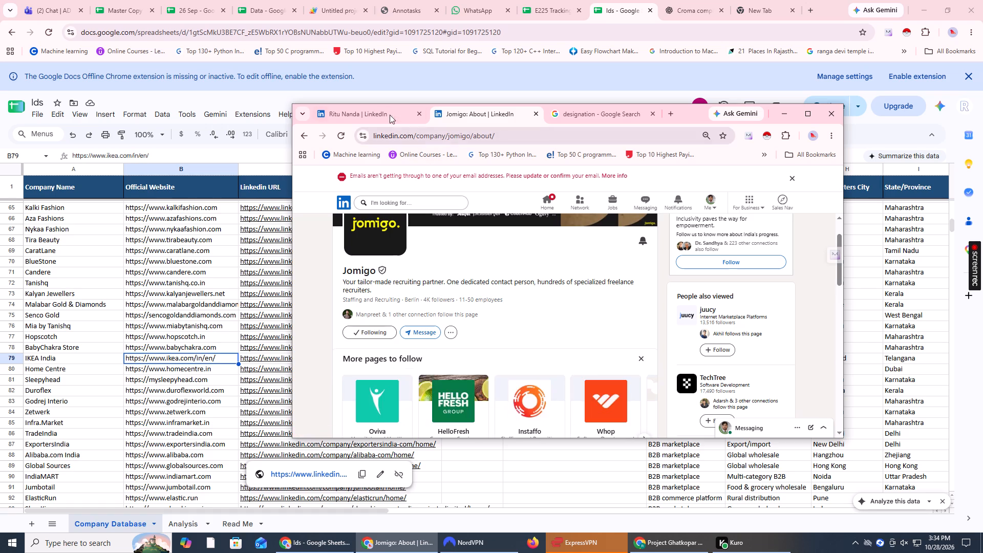
Review the experience, education and activity sections of the recruiter's LinkedIn profile.
click(383, 107)
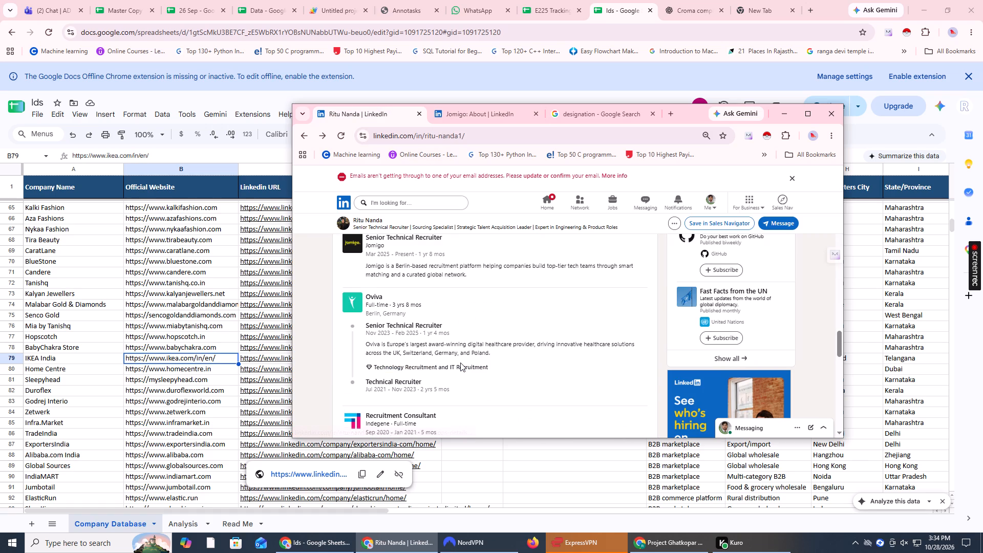
scroll(460, 363, down, 8)
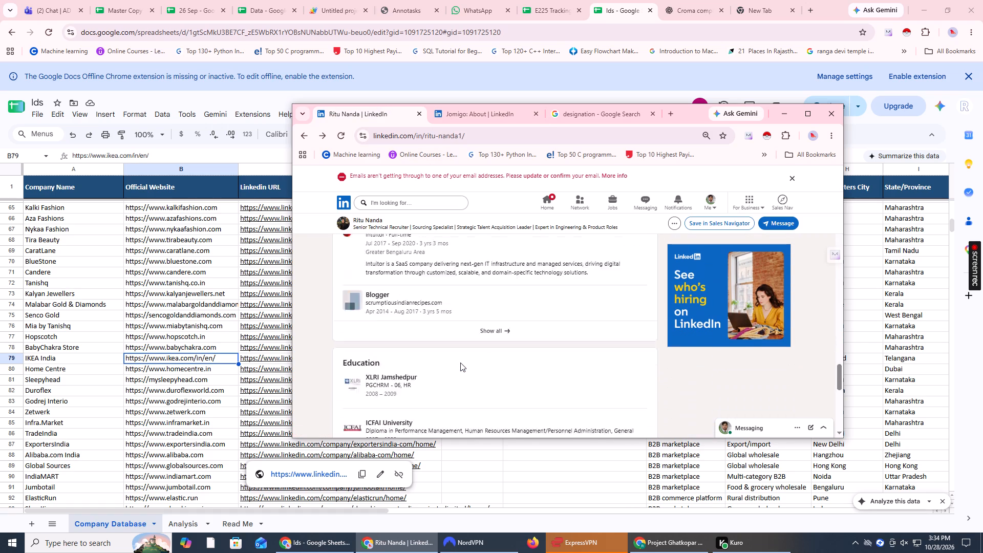
scroll(460, 363, up, 13)
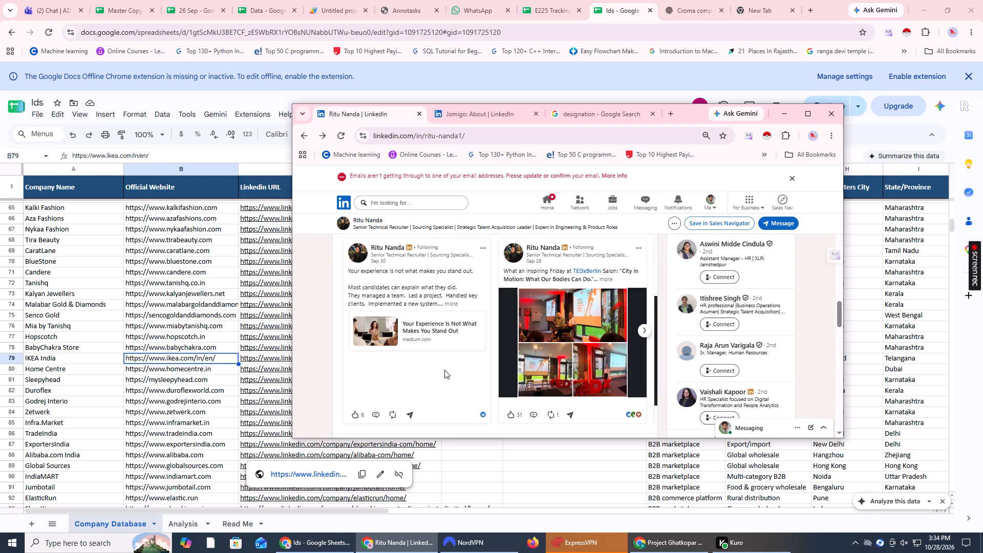
Return to the HR. sheet of the Data spreadsheet and make the whole header row 1 bold.
click(107, 362)
click(282, 0)
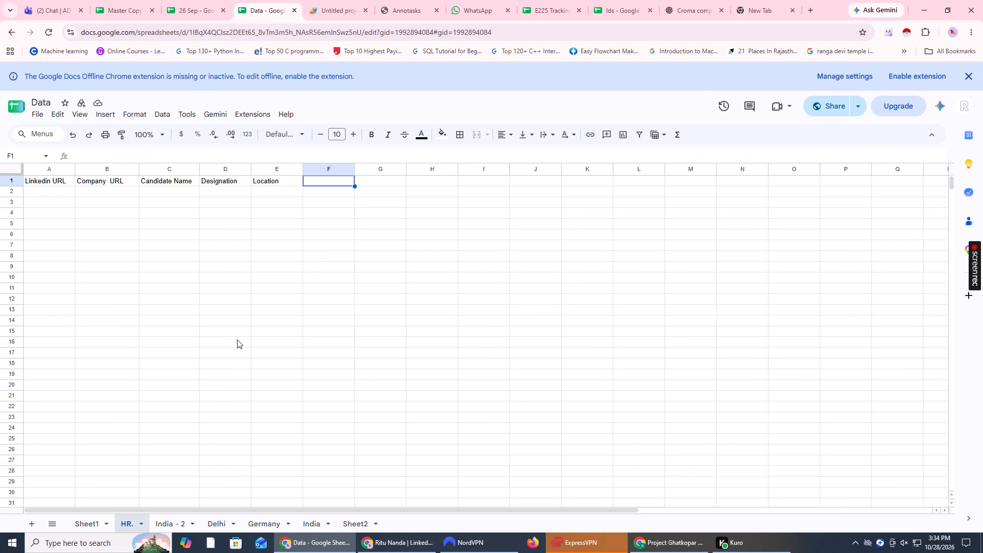
click(268, 332)
click(8, 179)
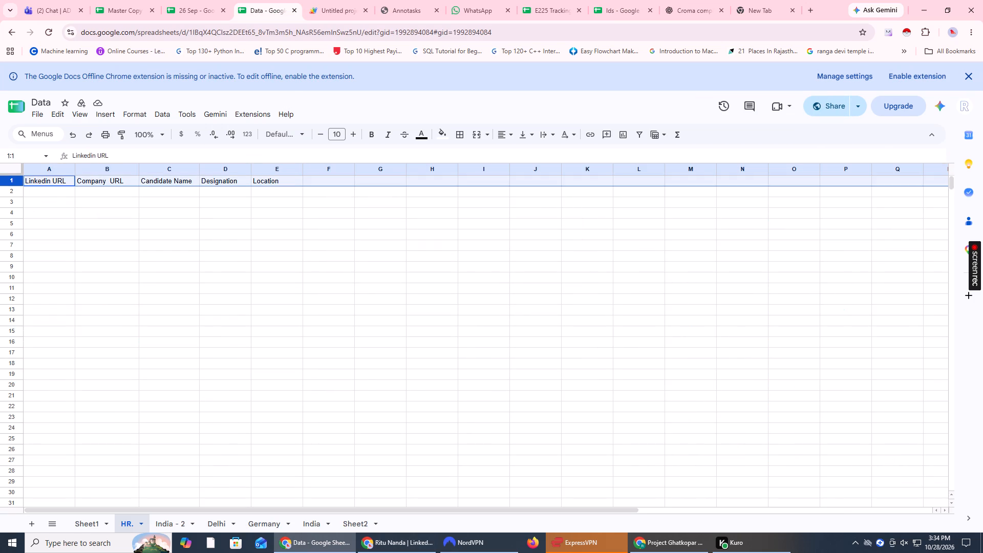
key(ctrl+b)
click(176, 338)
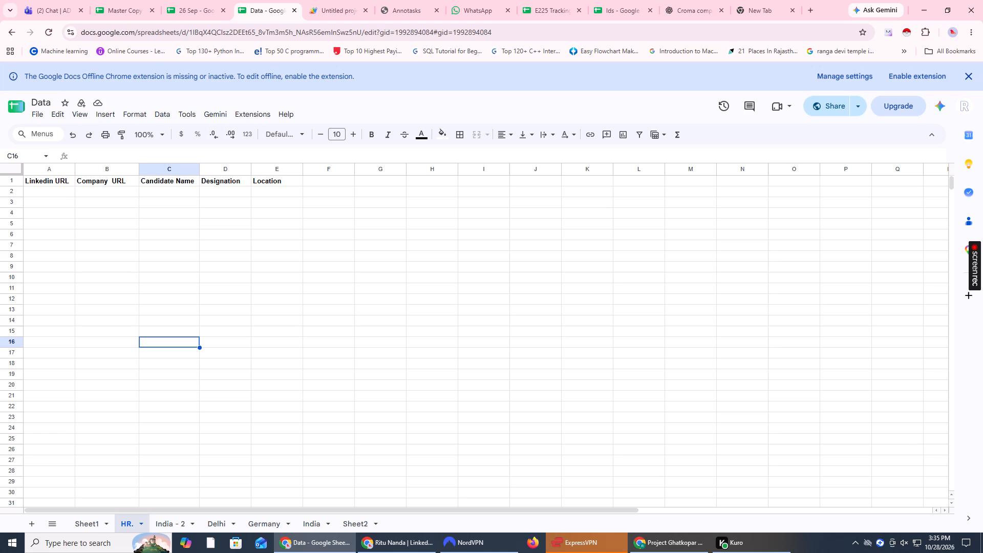
click(365, 362)
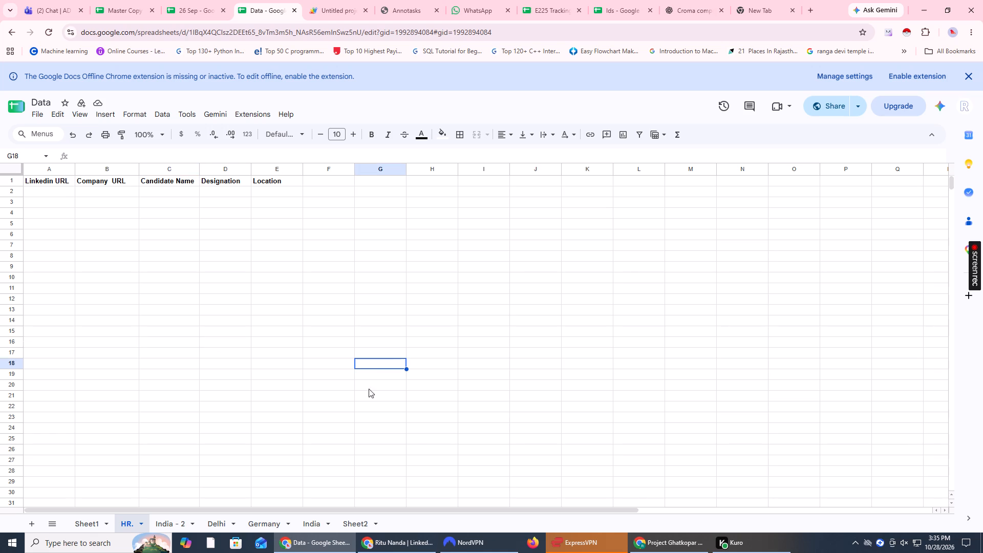
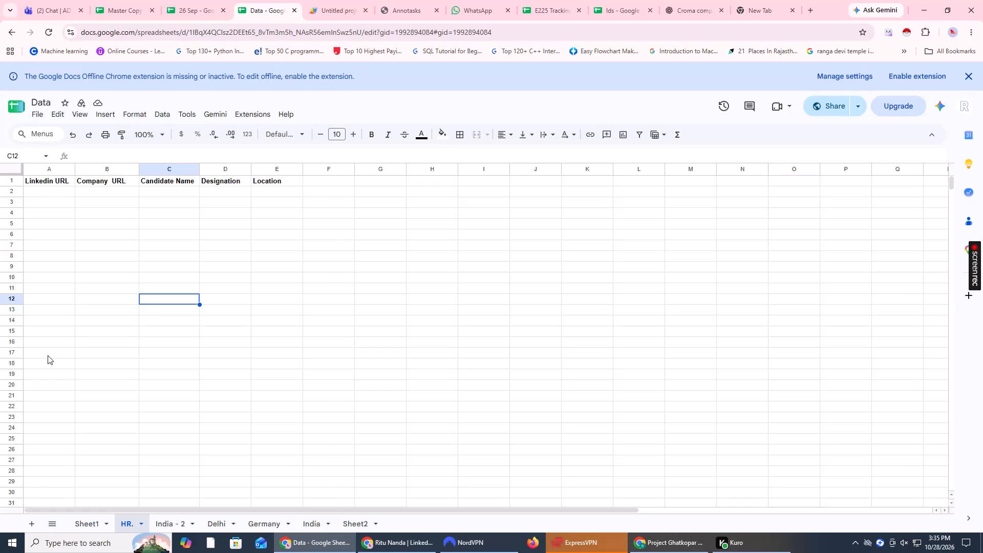
Insert an empty column between the Linkedin URL and Company URL columns of the HR. sheet.
click(46, 167)
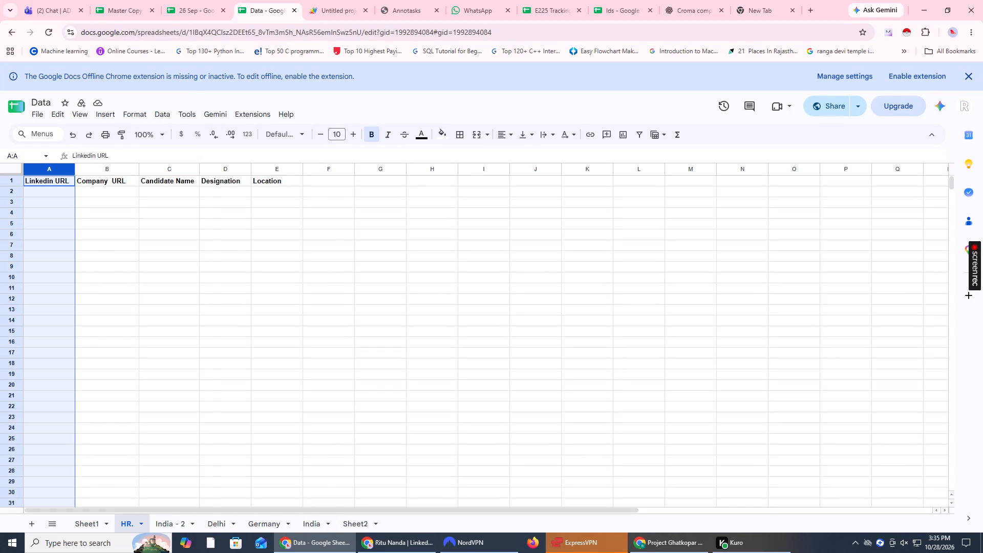
right_click(46, 167)
click(117, 264)
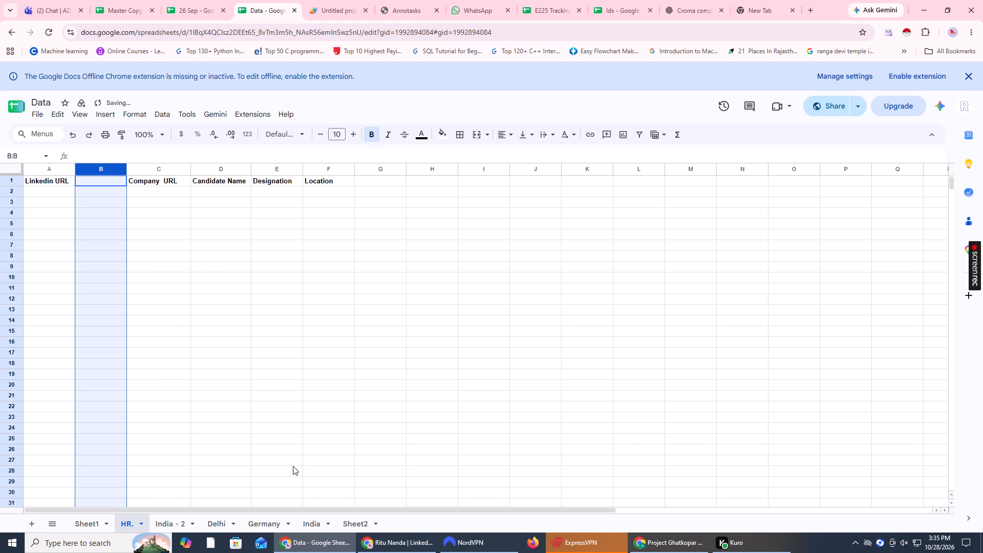
Copy header row 1 of the India sheet, which holds the site:linkedin.com/in/ search queries.
click(302, 526)
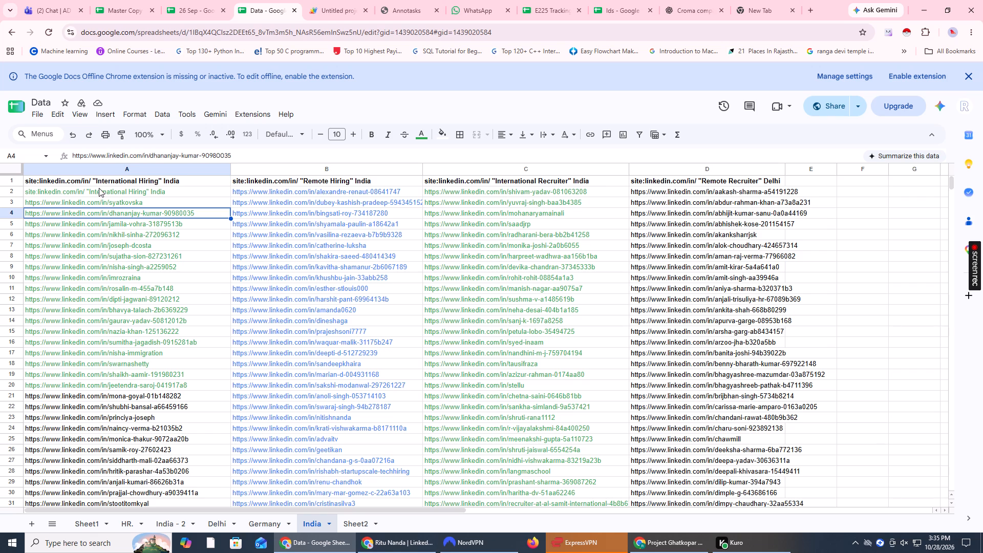
click(9, 180)
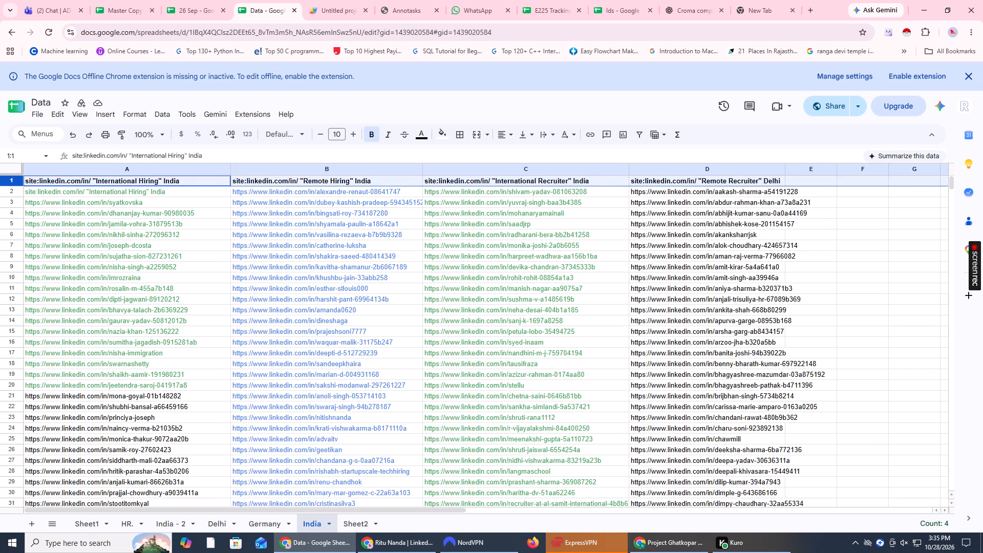
key(ctrl+c)
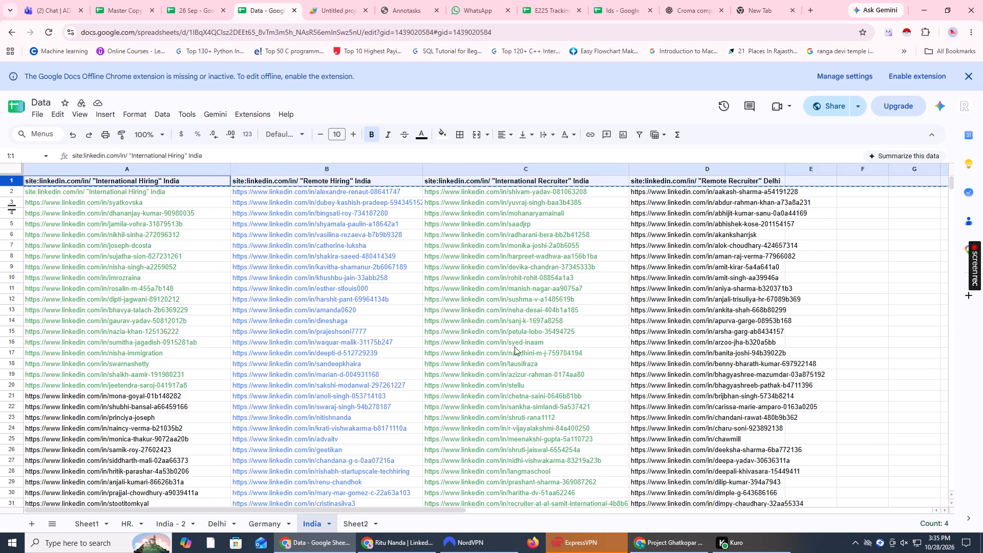
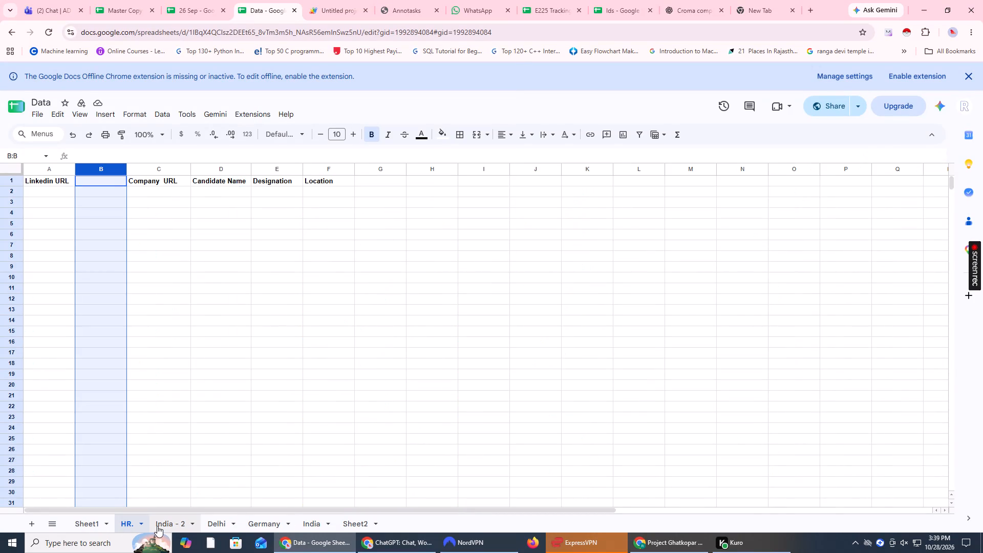
Rename the HR. sheet as HR Data.
double_click(129, 527)
click(129, 527)
click(129, 527)
click(129, 527)
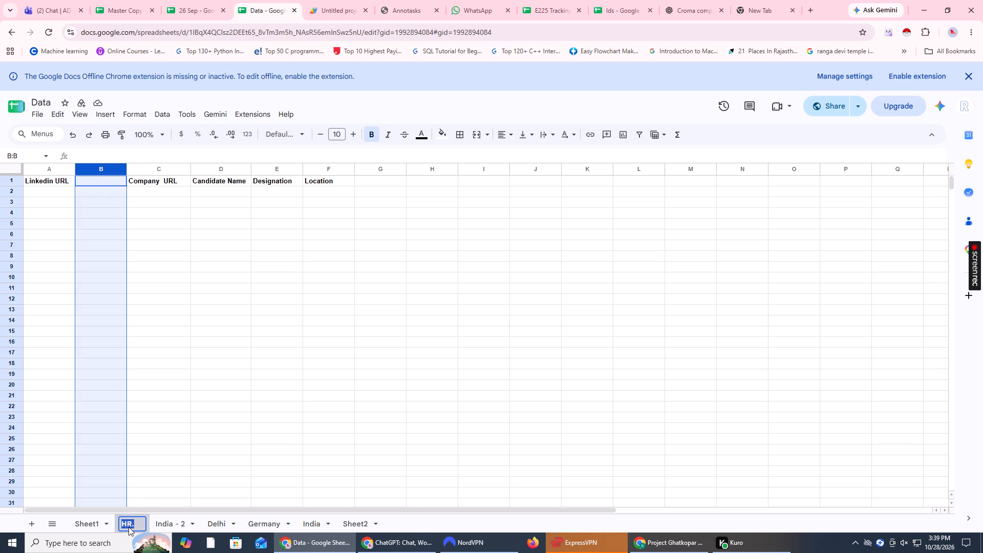
triple_click(129, 527)
triple_click(129, 527)
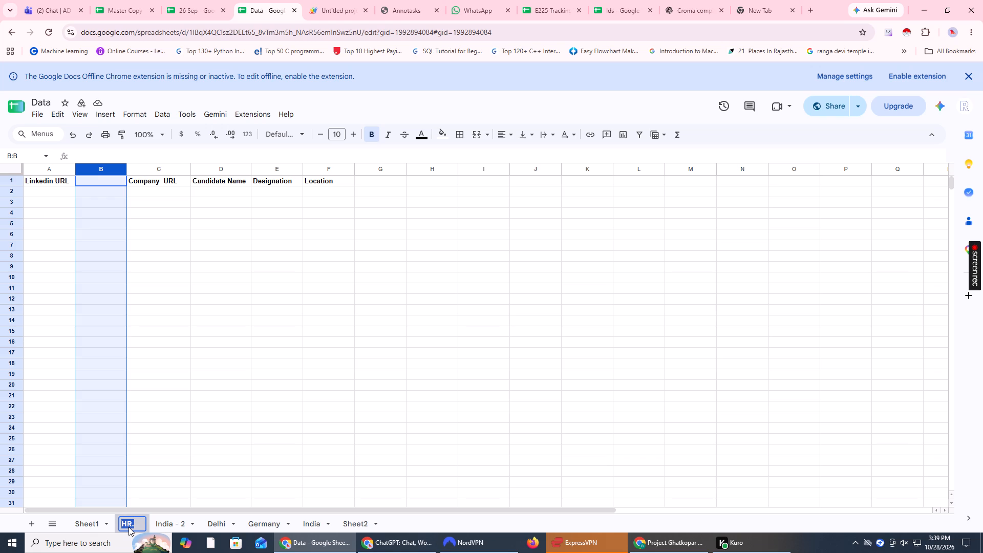
double_click(129, 527)
click(129, 527)
key(Right)
key(Right)
key(BackSpace)
key(space)
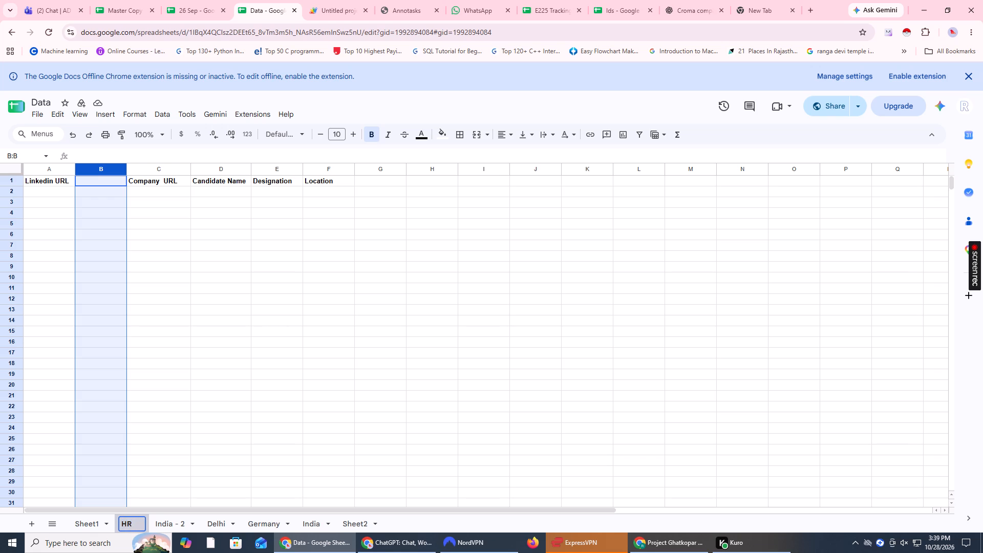
text(Data)
key(Return)
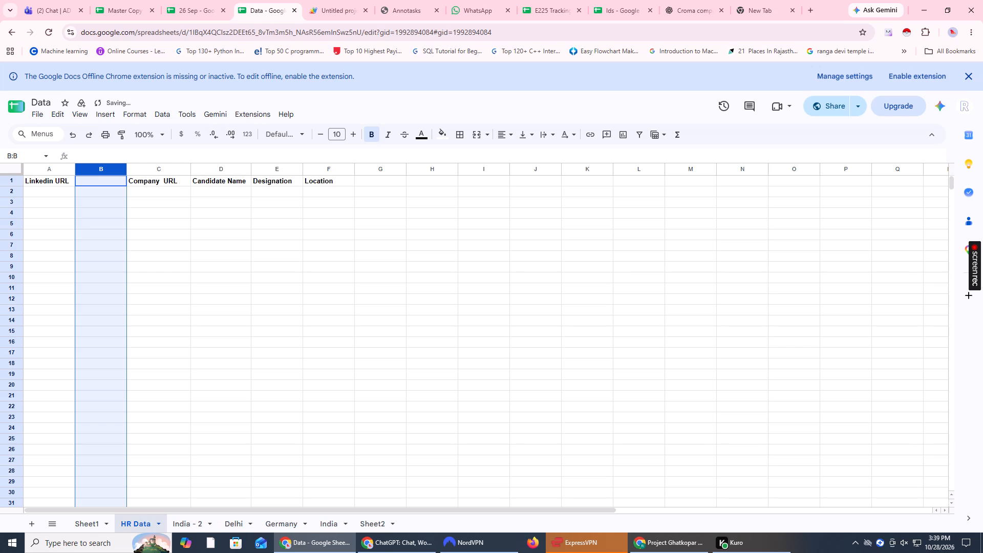
click(249, 433)
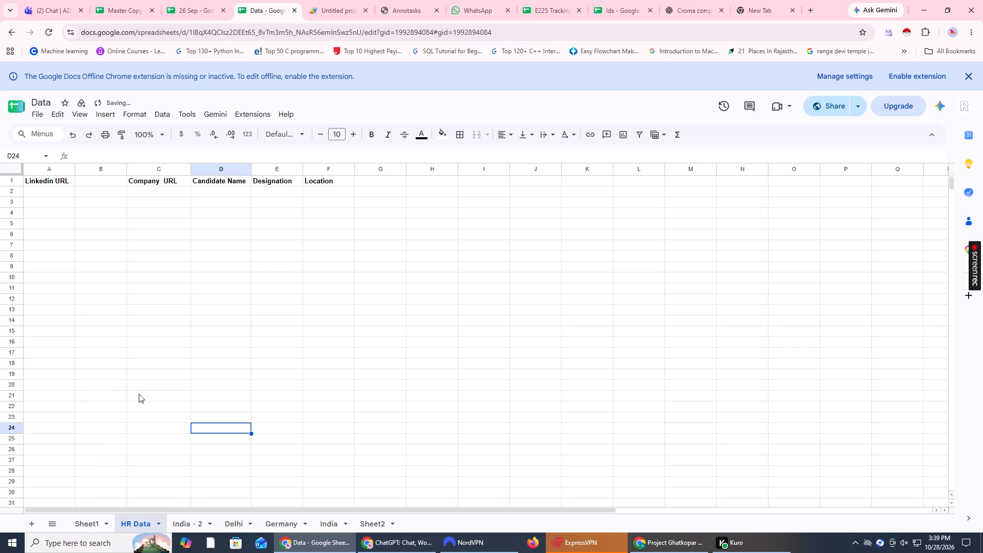
Enter the header Search Keyword in cell B1 of the HR Data sheet.
scroll(133, 400, up, 3)
click(95, 181)
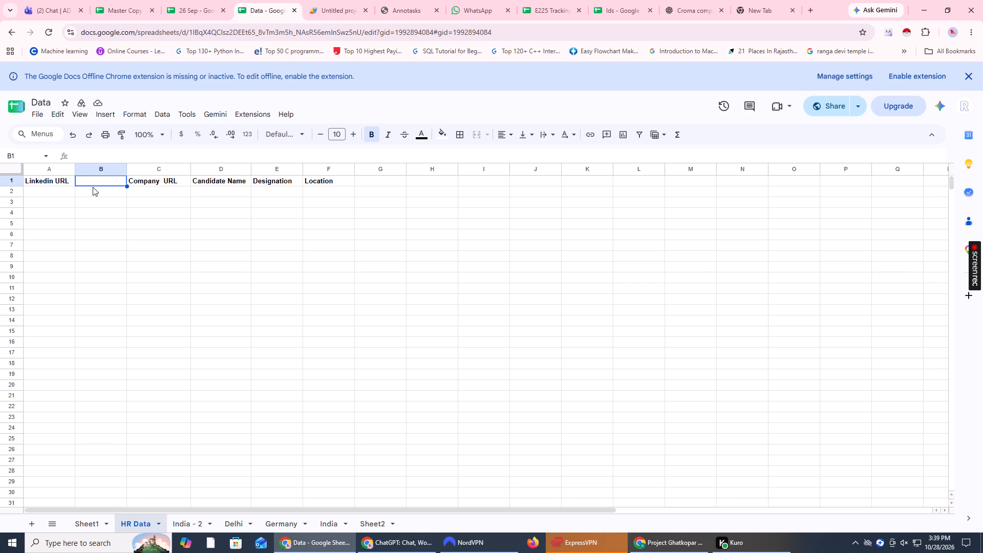
key(shift+s)
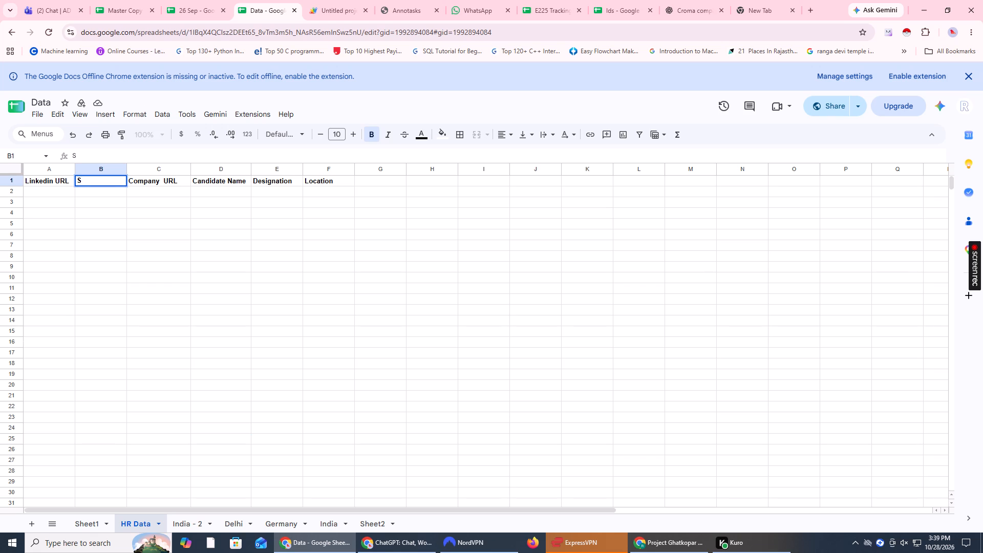
key(e)
text(arch Ke)
text(yword)
key(space)
key(Return)
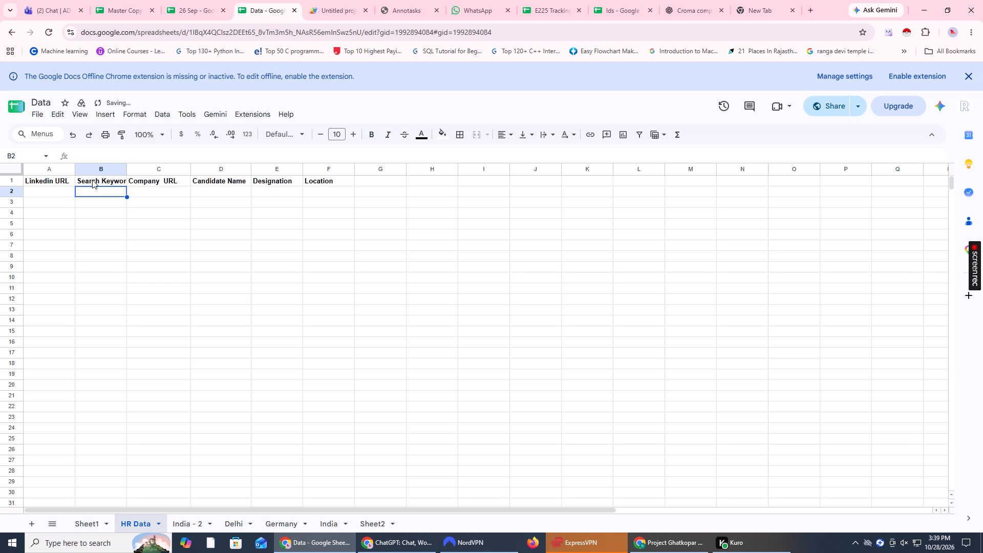
Widen column B so the Search Keyword header fits, and slightly widen column C.
click(144, 240)
drag(124, 171, 126, 170)
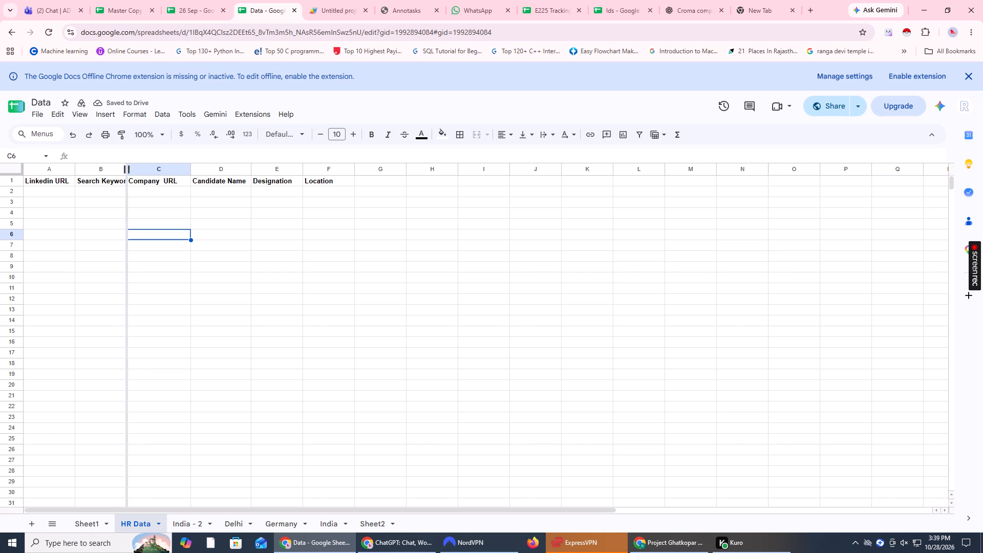
drag(126, 170, 137, 171)
click(204, 167)
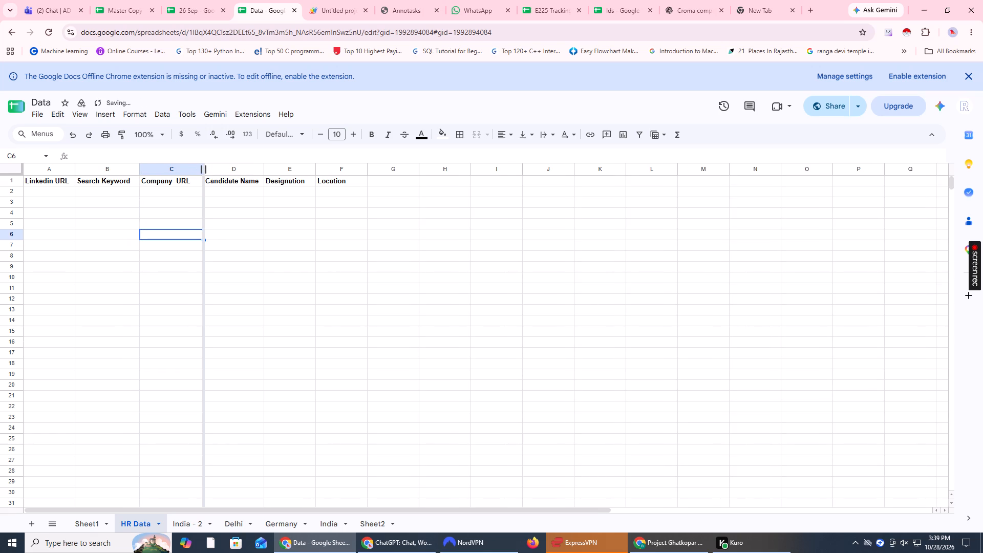
click(312, 313)
click(389, 391)
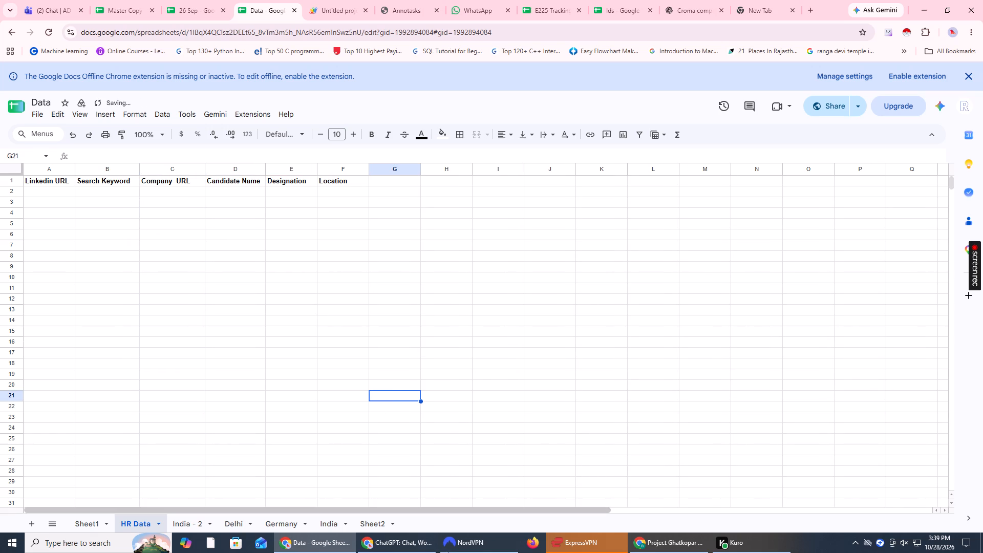
Open the LinkedIn profile from cell C2, the first Technical Recruiter link on the Germany sheet, in the empty browser tab.
click(288, 519)
click(505, 448)
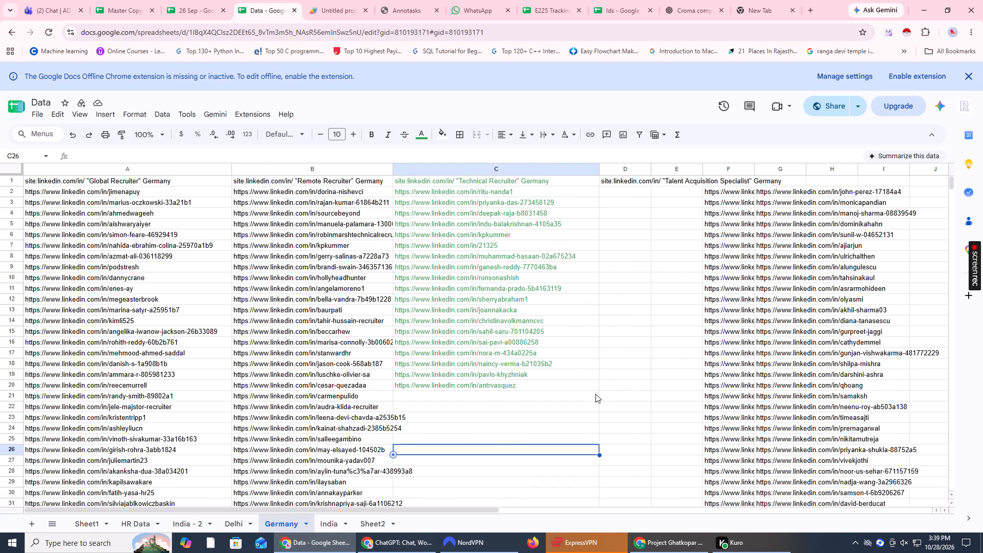
scroll(584, 386, up, 2)
click(464, 192)
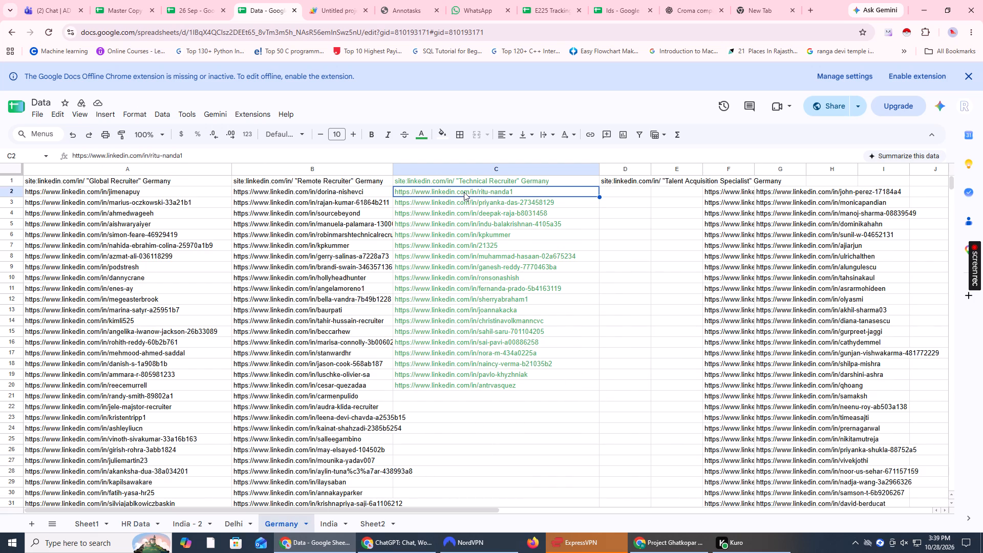
key(ctrl+c)
click(741, 0)
click(661, 34)
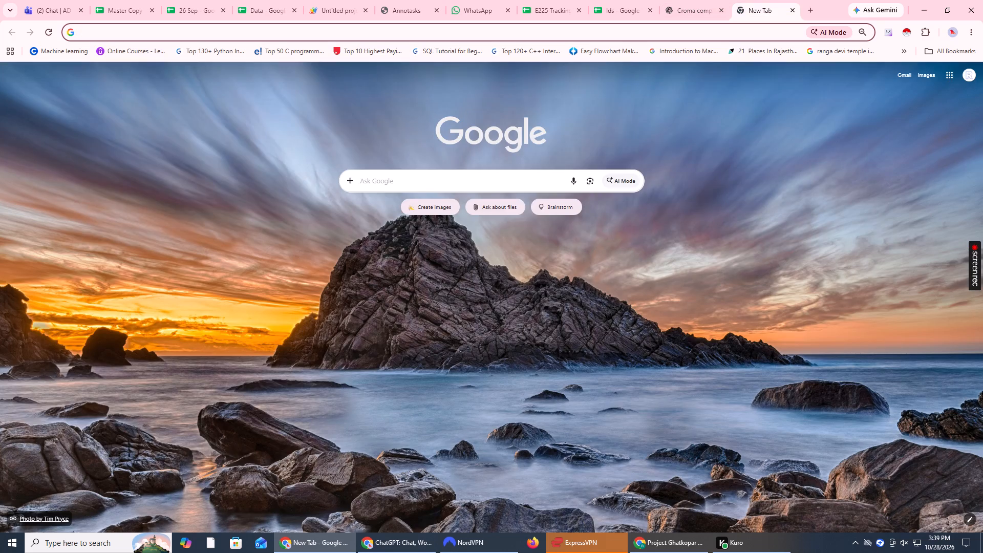
key(ctrl+v)
key(Return)
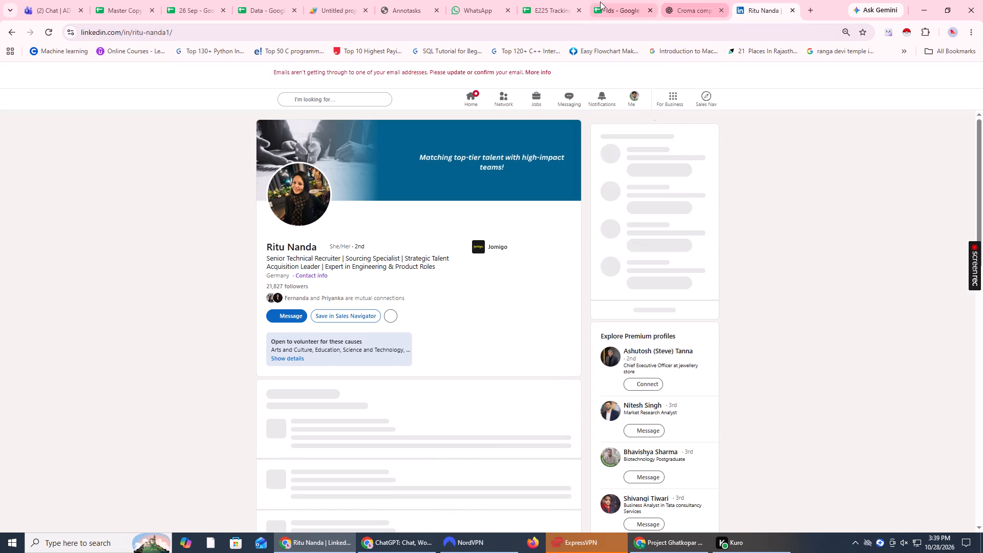
Open the LinkedIn profile from cell C3 of the Germany sheet in the same tab as the previous profile.
click(258, 0)
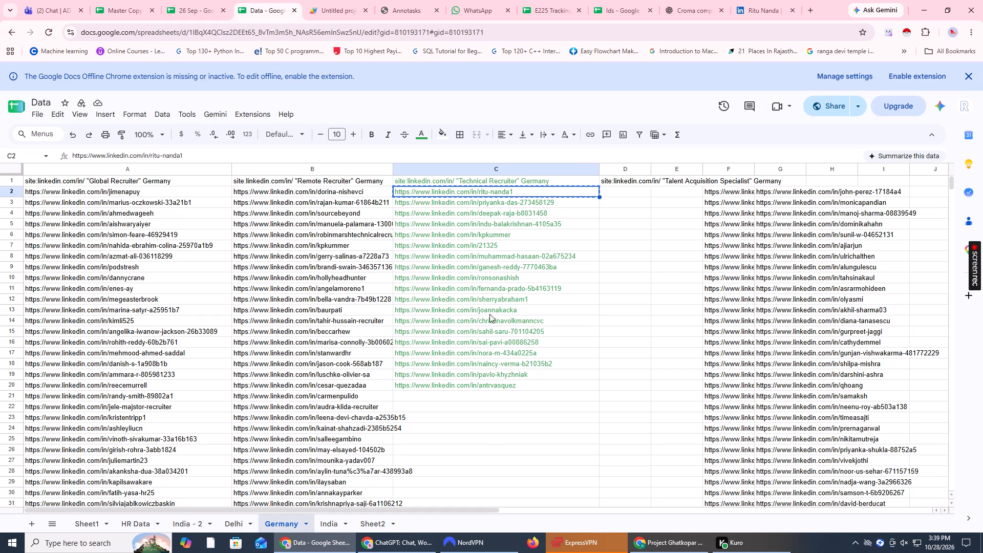
click(450, 204)
key(ctrl+c)
click(771, 0)
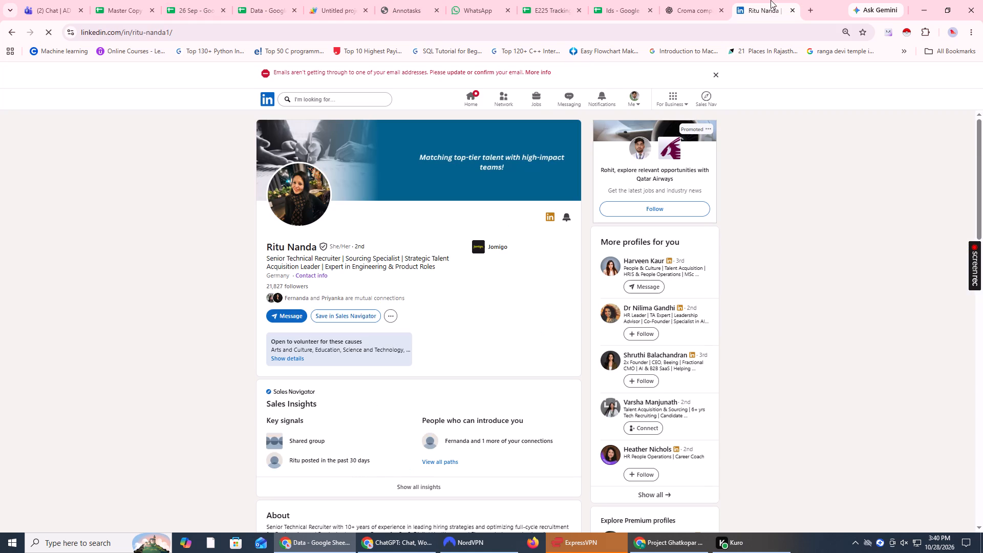
click(583, 32)
key(ctrl+v)
key(ctrl+Return)
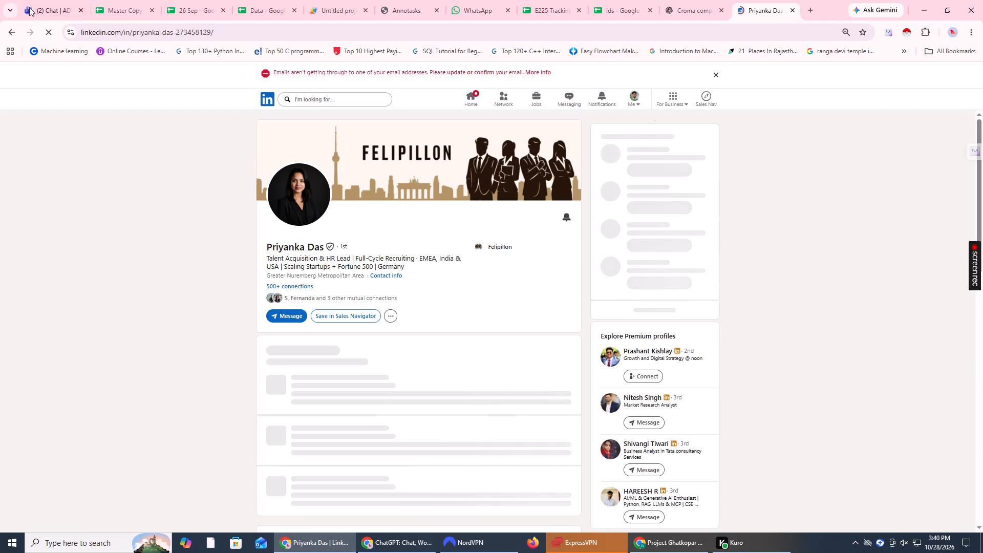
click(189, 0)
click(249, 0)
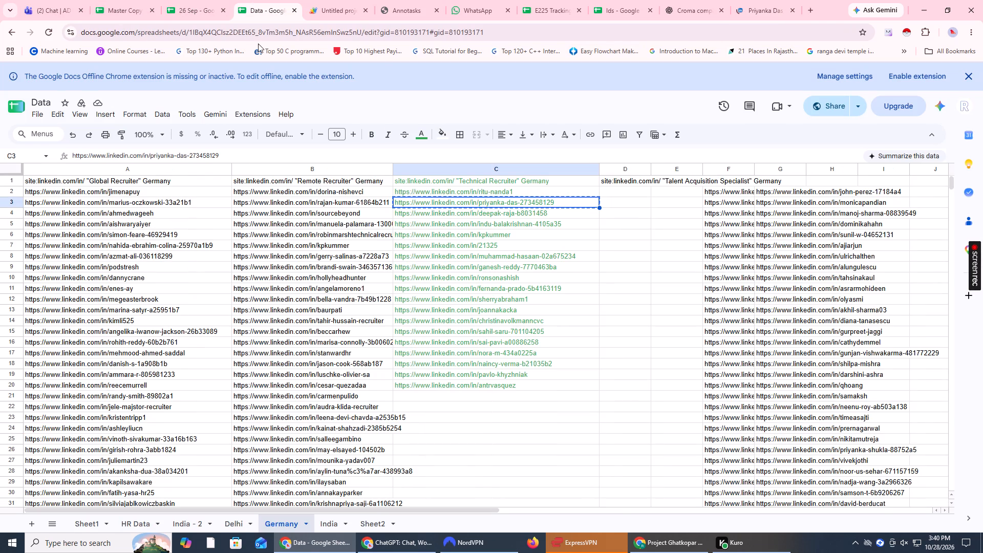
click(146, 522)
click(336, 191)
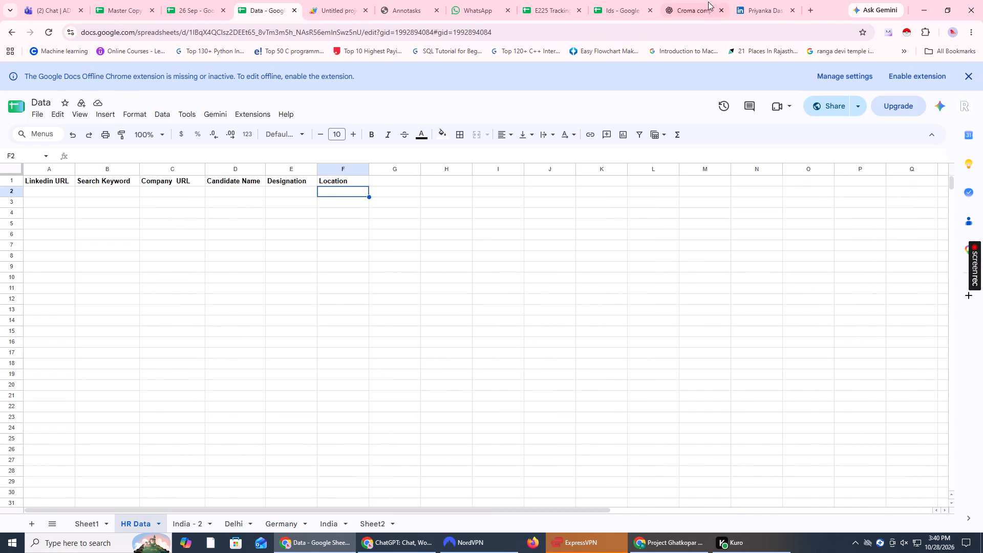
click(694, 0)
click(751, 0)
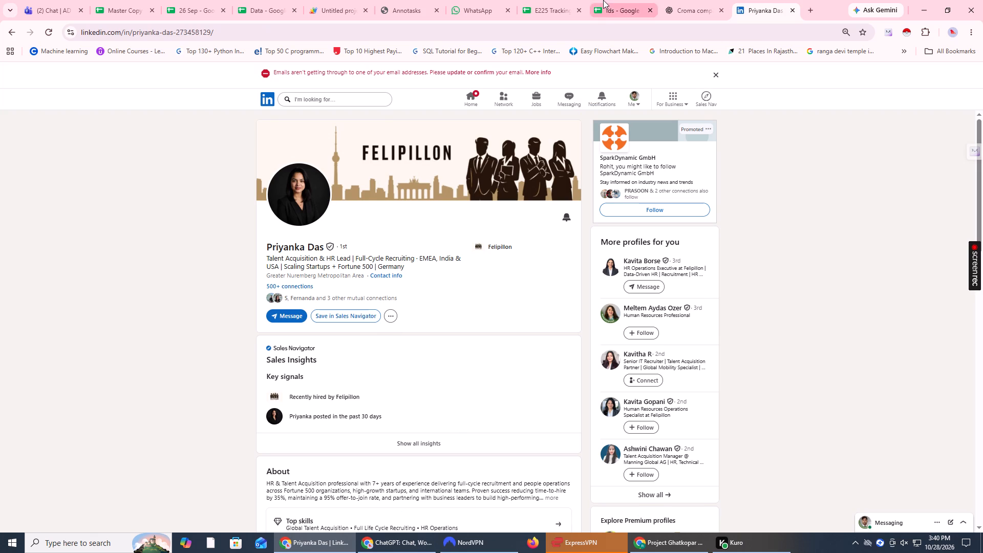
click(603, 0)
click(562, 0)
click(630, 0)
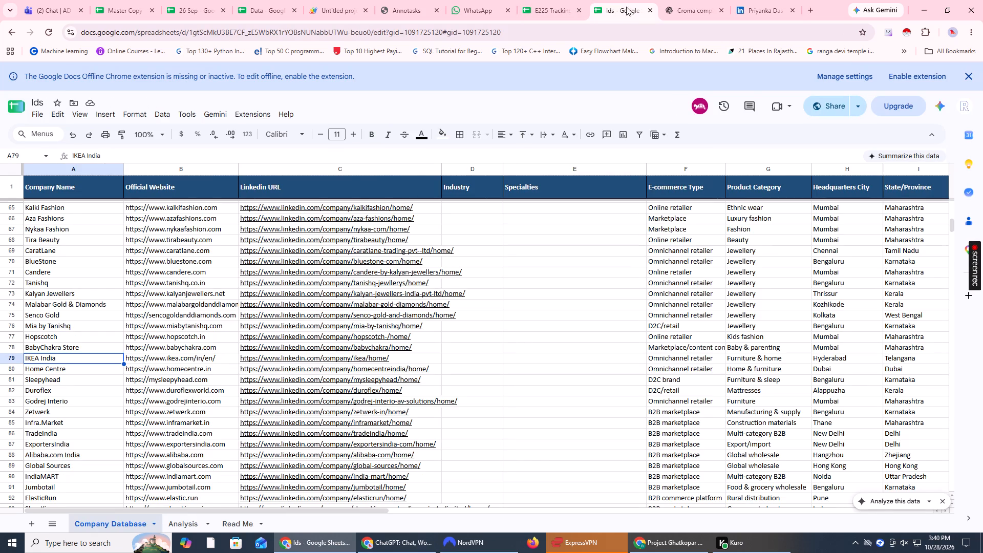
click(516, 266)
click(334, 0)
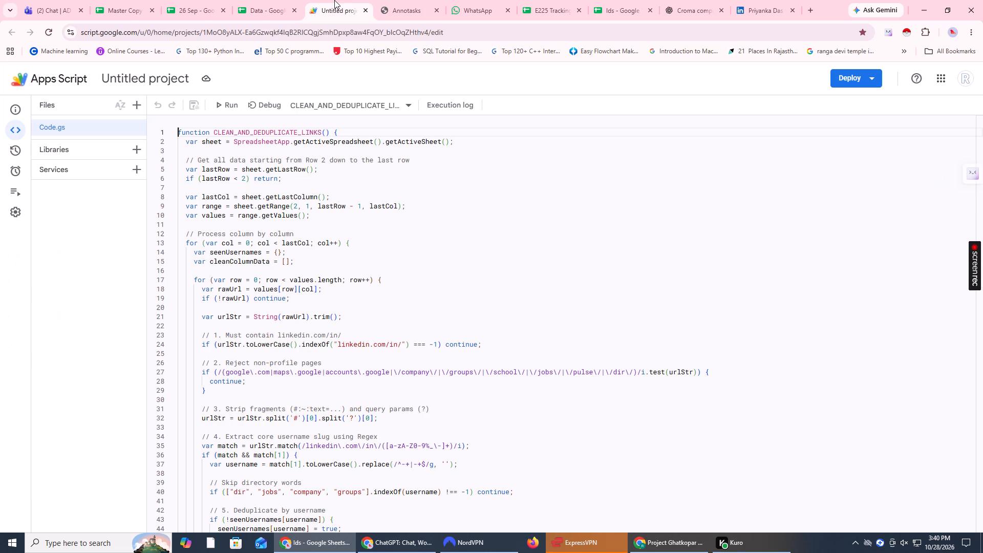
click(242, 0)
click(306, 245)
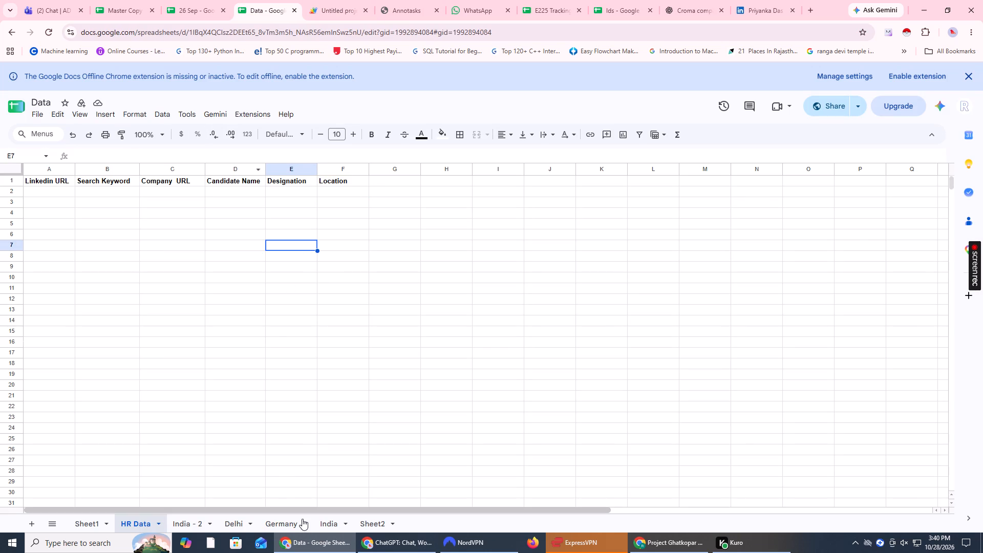
Copy only the words Technical Recruiter from the search query in cell C1 of the Germany sheet.
click(272, 521)
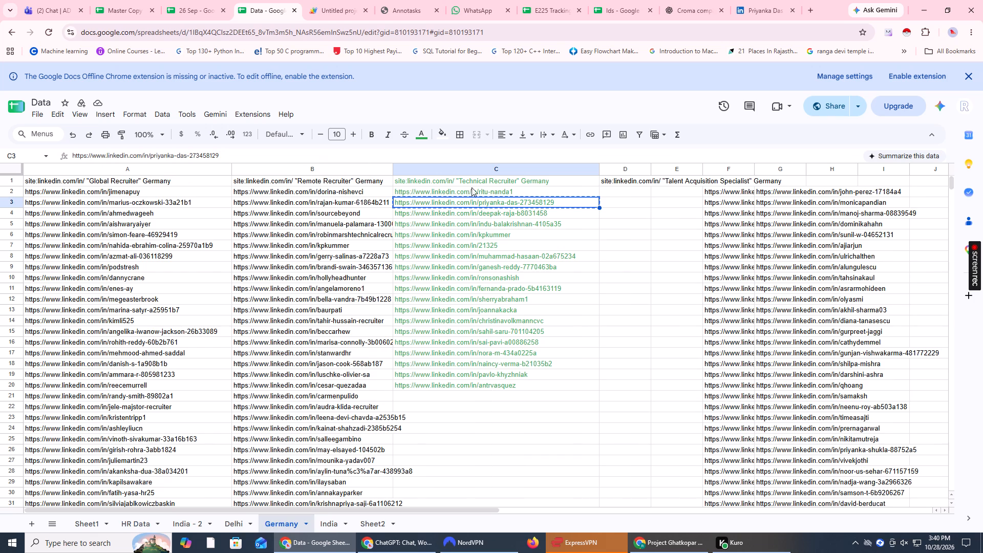
click(454, 180)
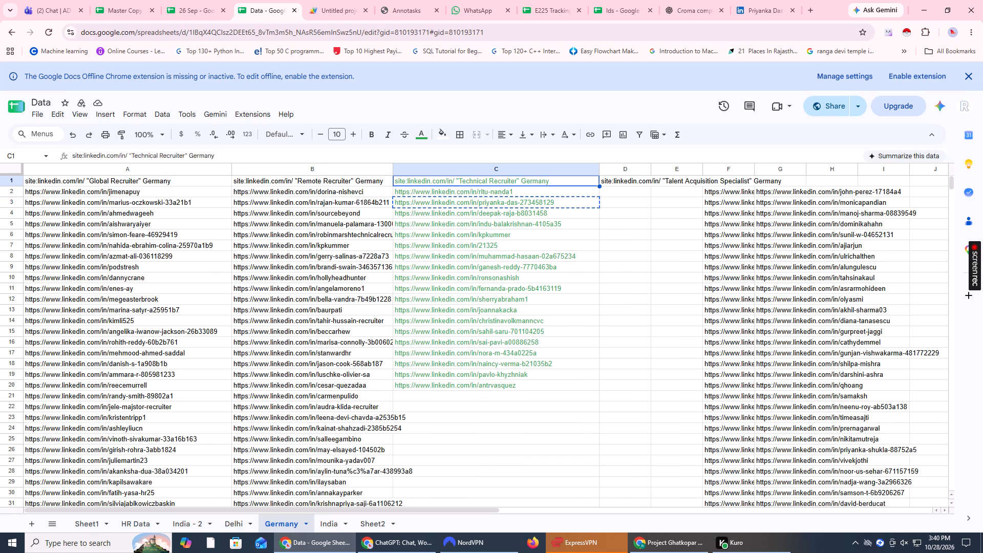
click(188, 155)
drag(184, 156, 134, 156)
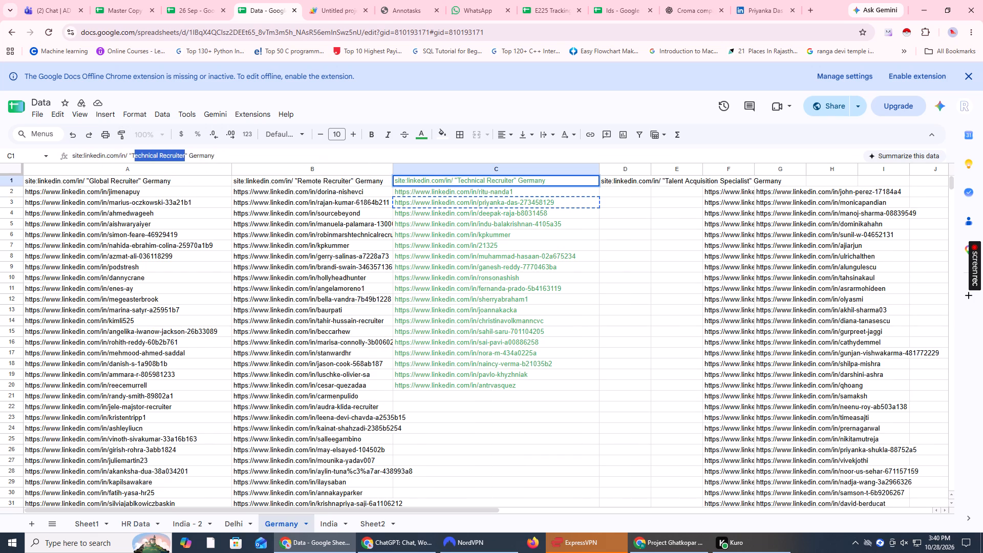
drag(134, 156, 132, 156)
key(ctrl+c)
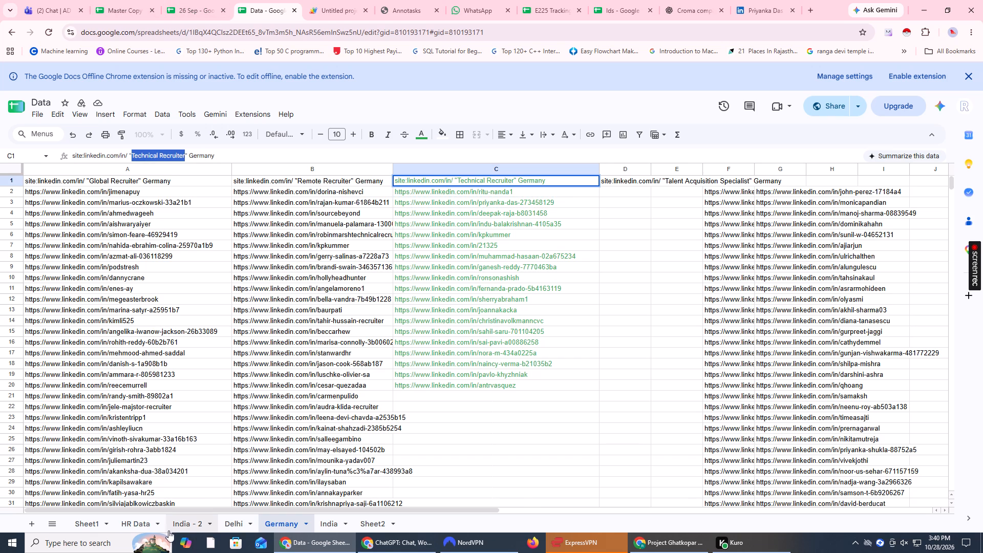
Paste Technical Recruiter into cell B2 of the HR Data sheet and fill it down through B6.
click(136, 521)
click(99, 190)
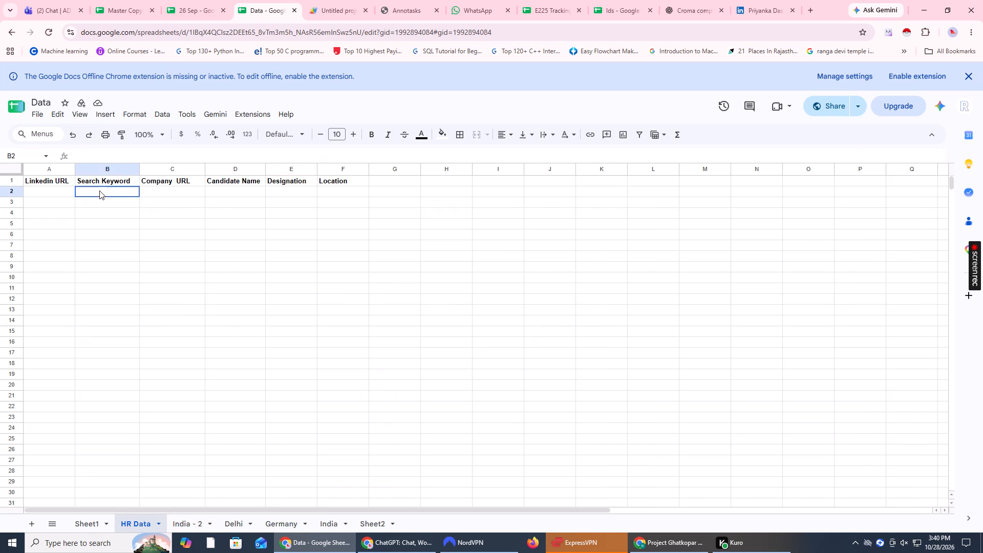
key(ctrl+v)
key(shift+Down)
key(shift+Down)
key(shift+Down)
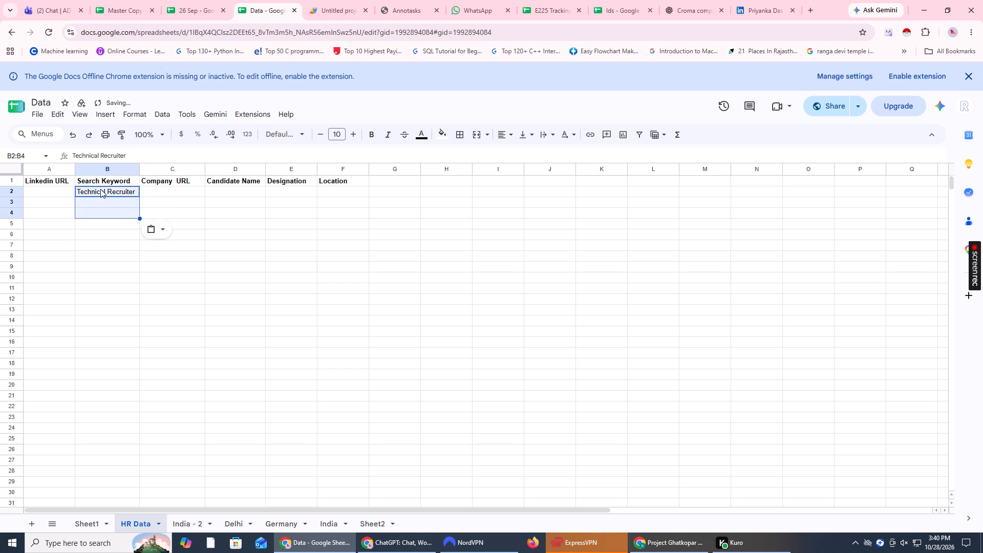
key(shift+Down)
key(ctrl+d)
click(253, 271)
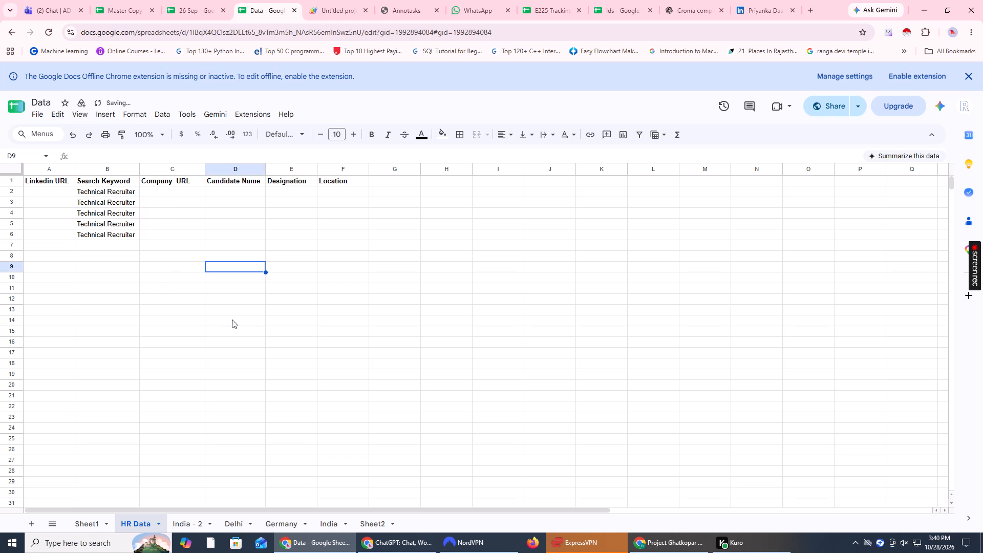
Copy only the word Germany from the query in cell C1 of the Germany sheet into HR Data's Location cell F2.
click(523, 0)
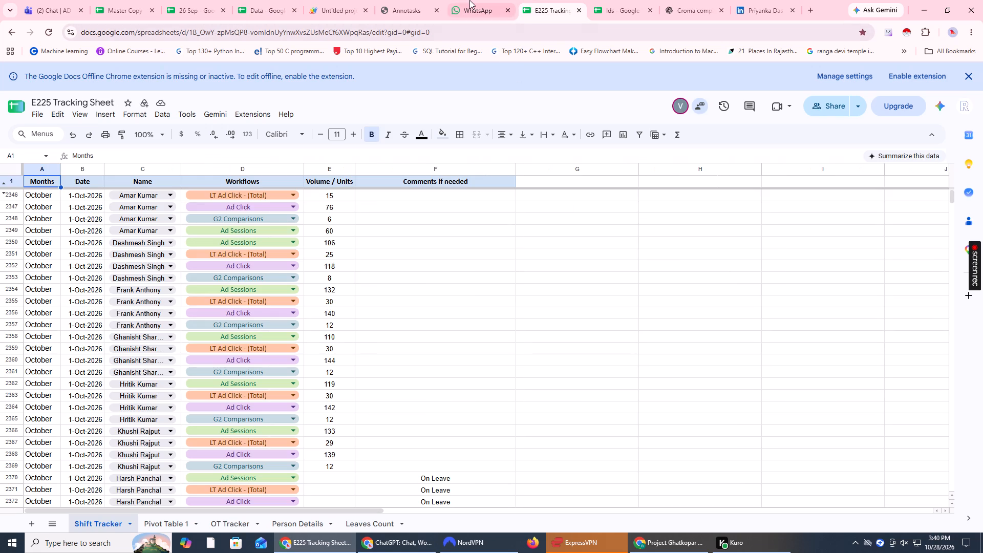
click(253, 0)
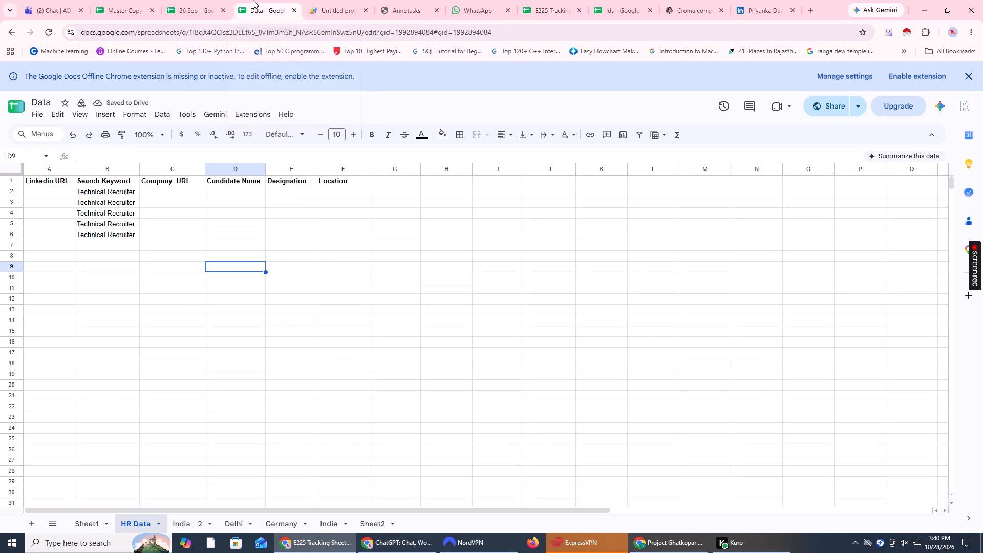
click(328, 523)
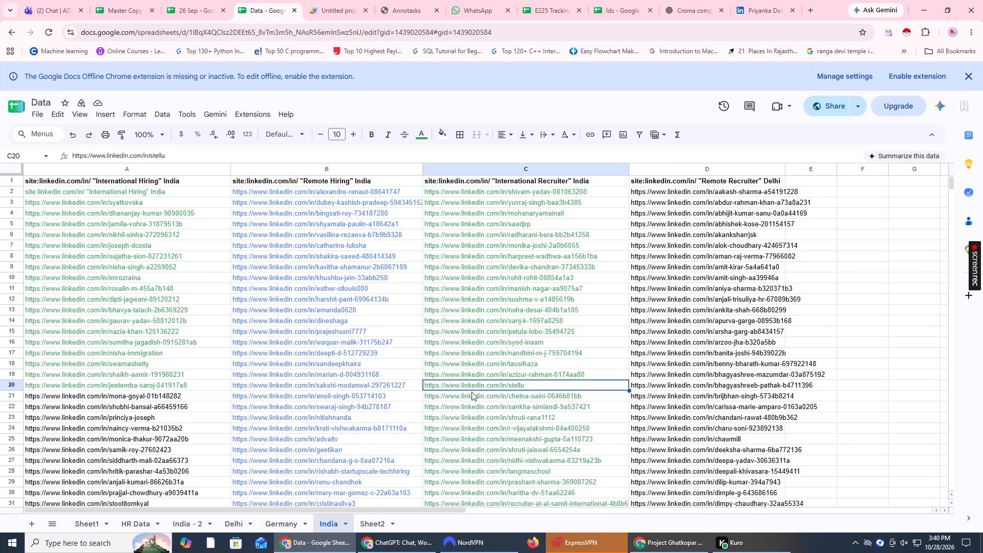
click(281, 524)
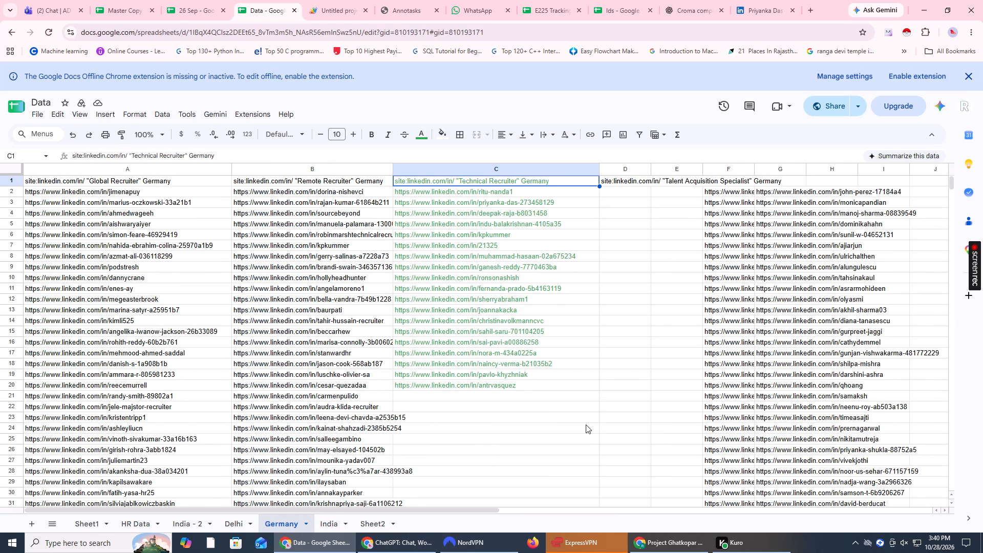
click(562, 429)
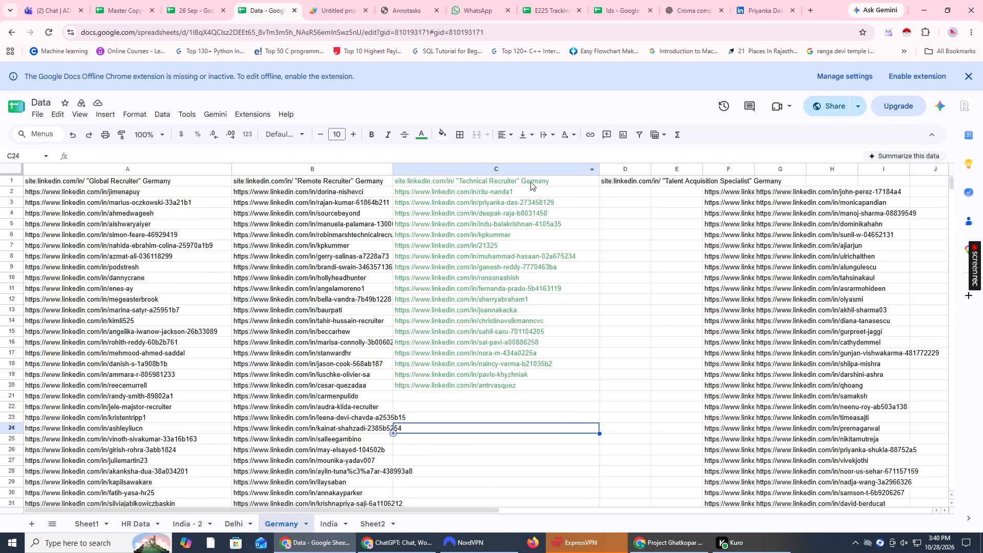
drag(551, 183, 544, 181)
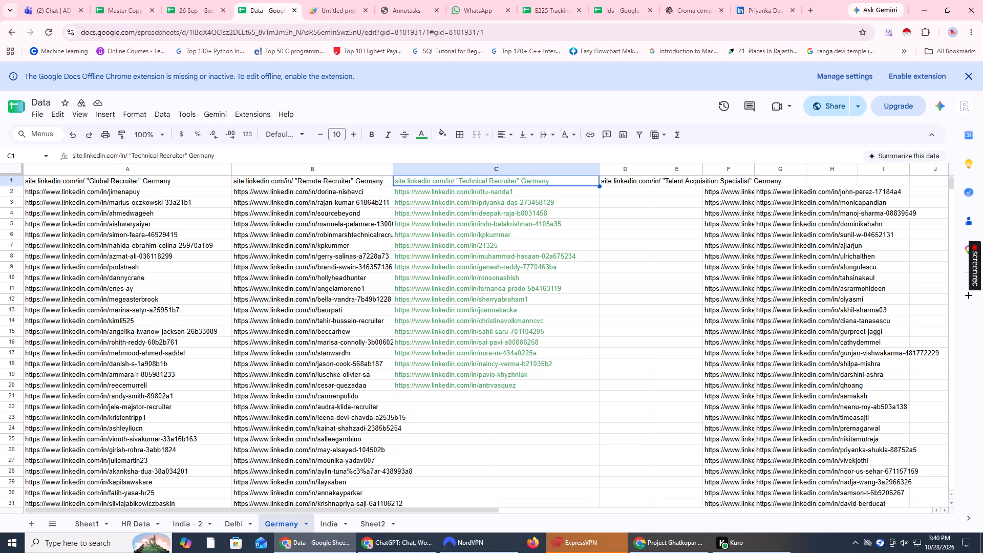
drag(224, 157, 190, 157)
key(ctrl+c)
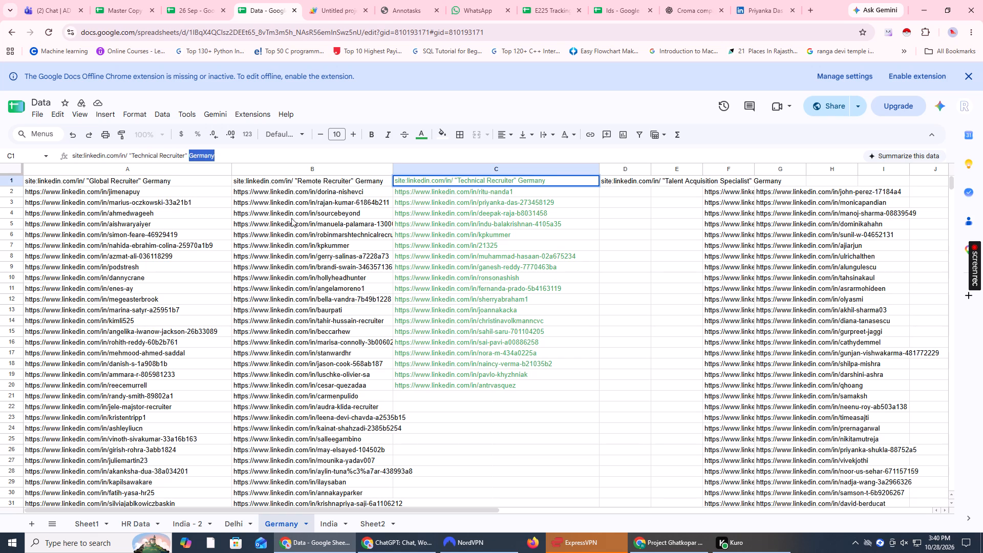
click(142, 521)
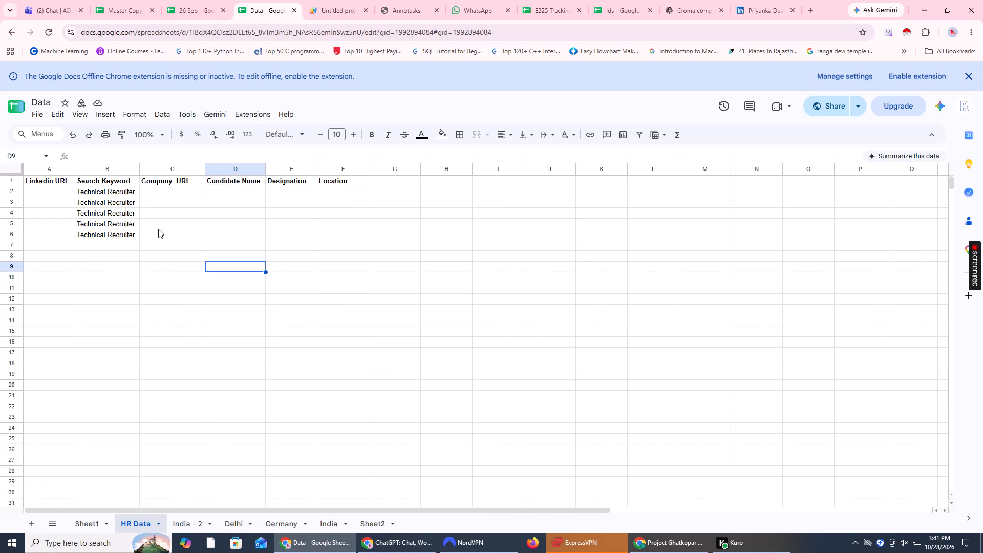
click(338, 190)
key(ctrl+v)
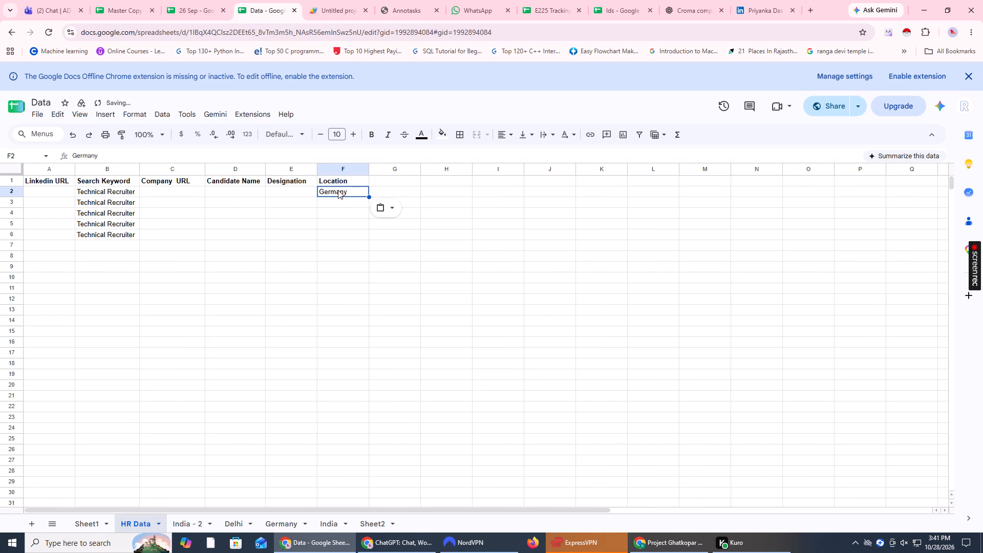
Copy the Technical Recruiter profile links in C2:C20 of the Germany sheet into HR Data's Linkedin URL column, starting at A2.
click(403, 0)
click(260, 0)
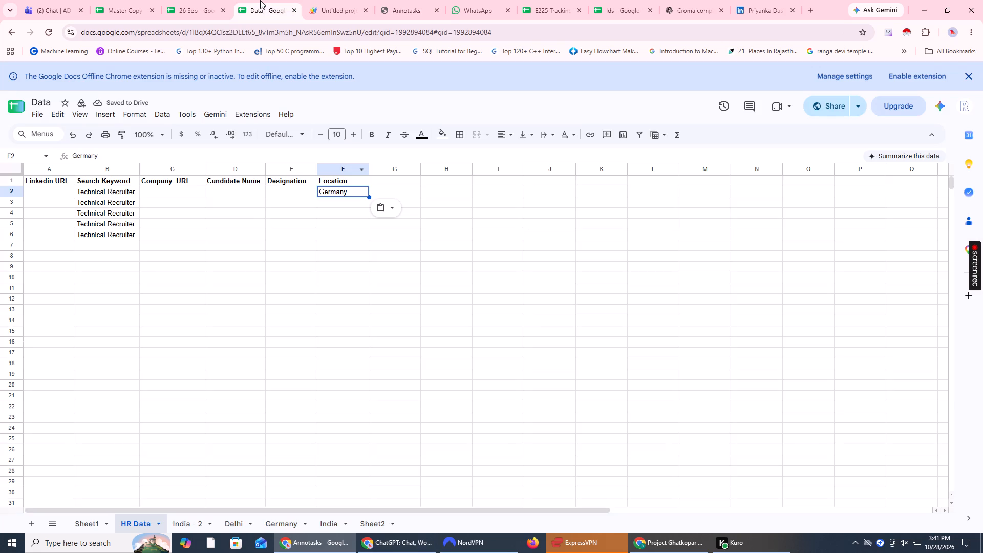
click(283, 528)
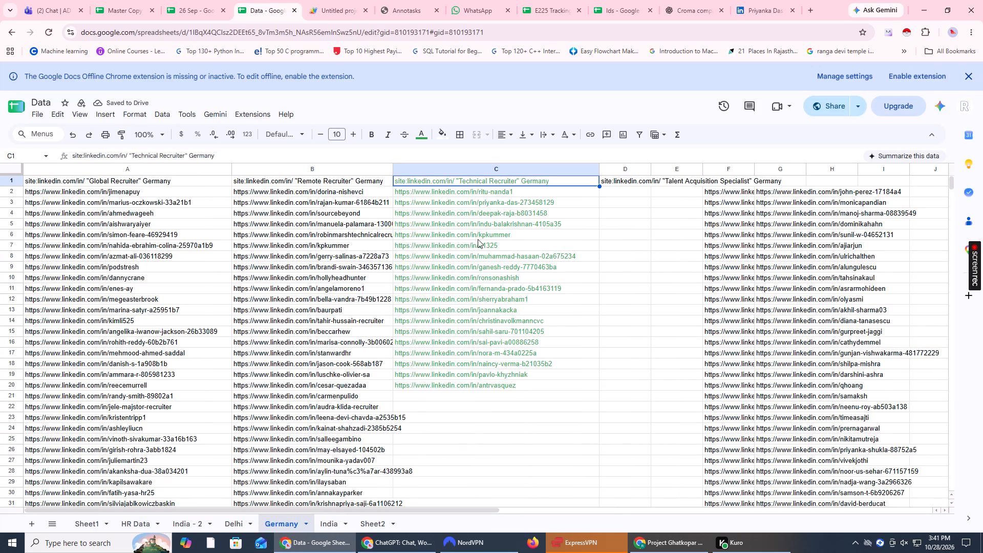
click(517, 193)
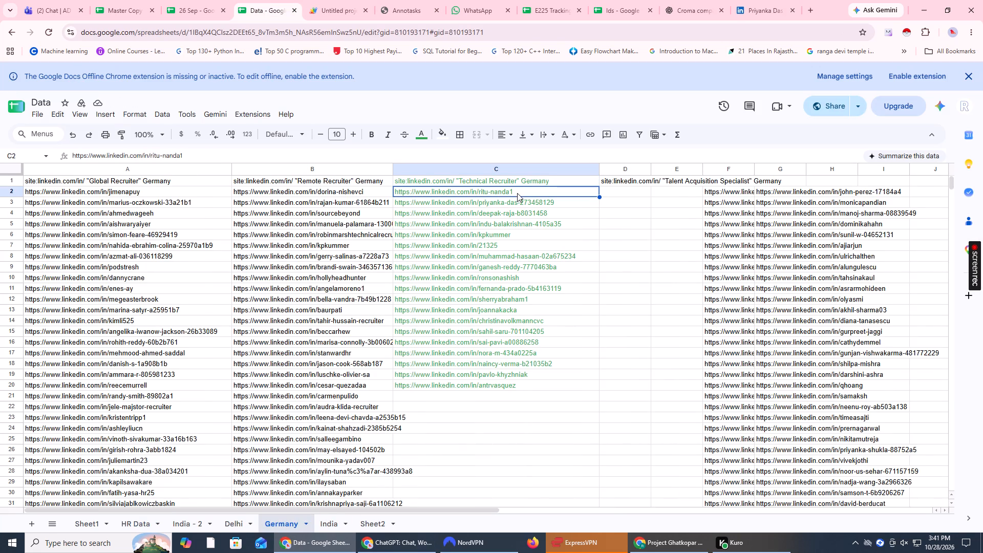
key(shift+Down)
key(shift+Down)
key(shift+Down)
key(shift+Down)
key(shift+Down)
key(shift+Down)
key(shift+Down)
key(shift+Down)
key(shift+Down)
key(shift+Down)
key(shift+Down)
key(shift+Down)
key(shift+Down)
key(shift+Down)
key(shift+Down)
key(shift+Down)
key(shift+Down)
key(shift+Down)
key(shift+Down)
key(shift+Down)
key(shift+Down)
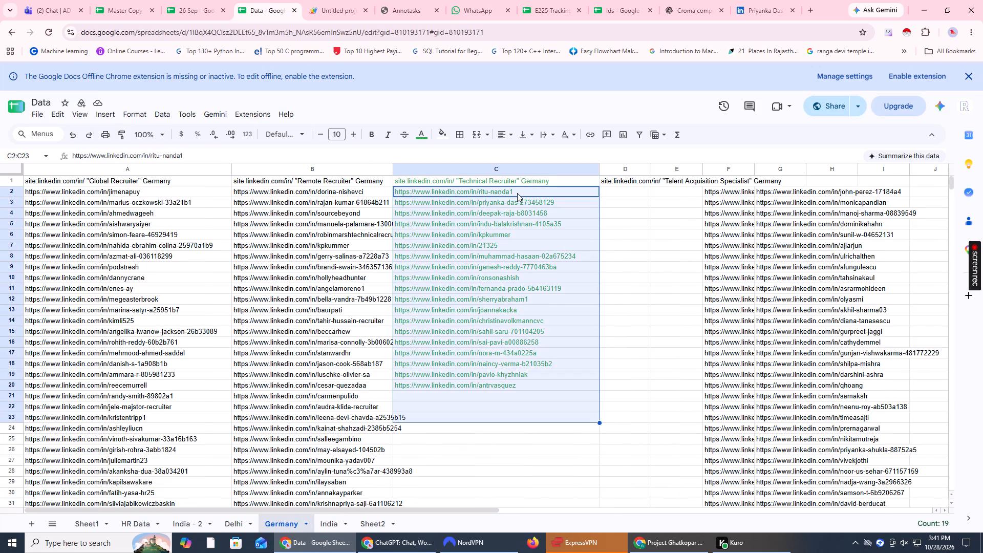
key(shift+Up)
key(shift+Up)
key(shift+Up)
key(ctrl+c)
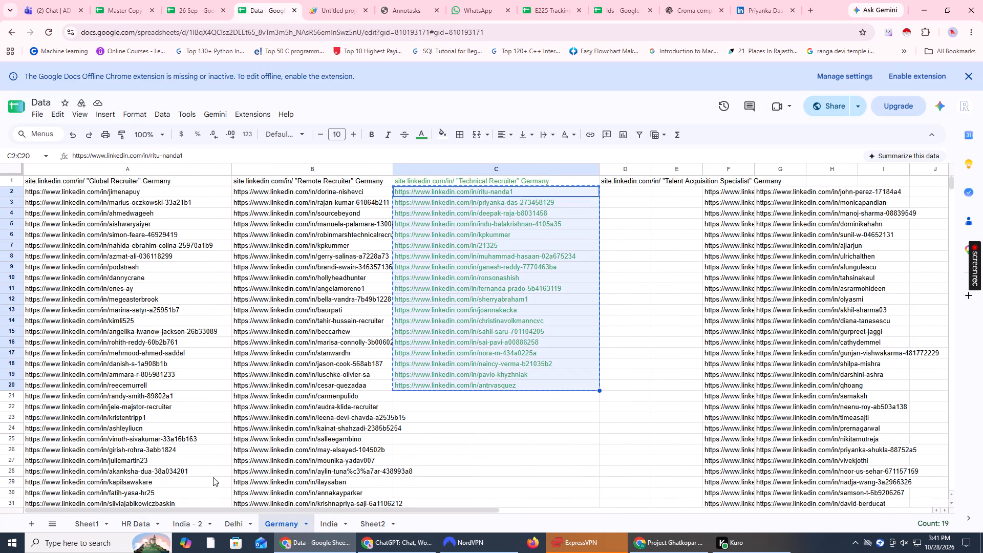
click(130, 522)
click(41, 194)
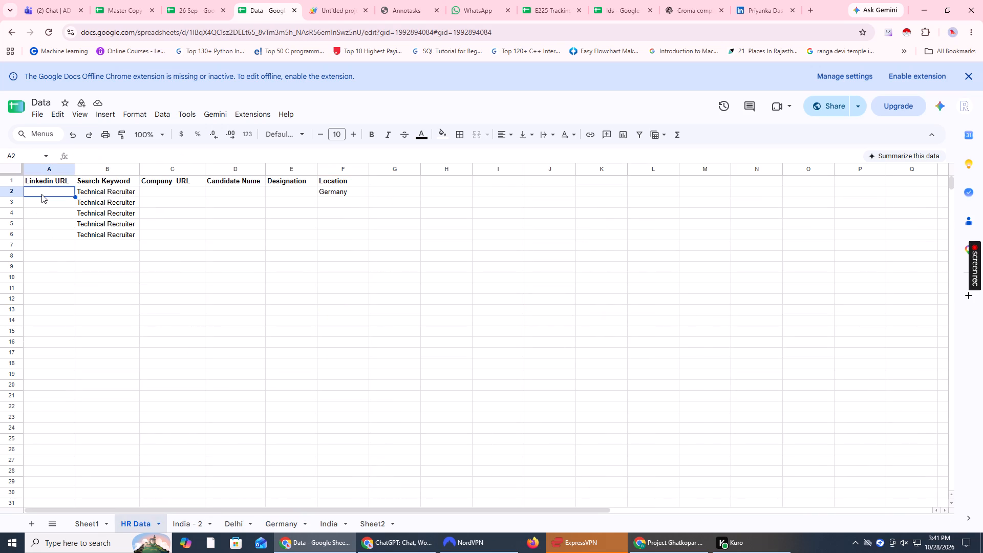
key(ctrl+v)
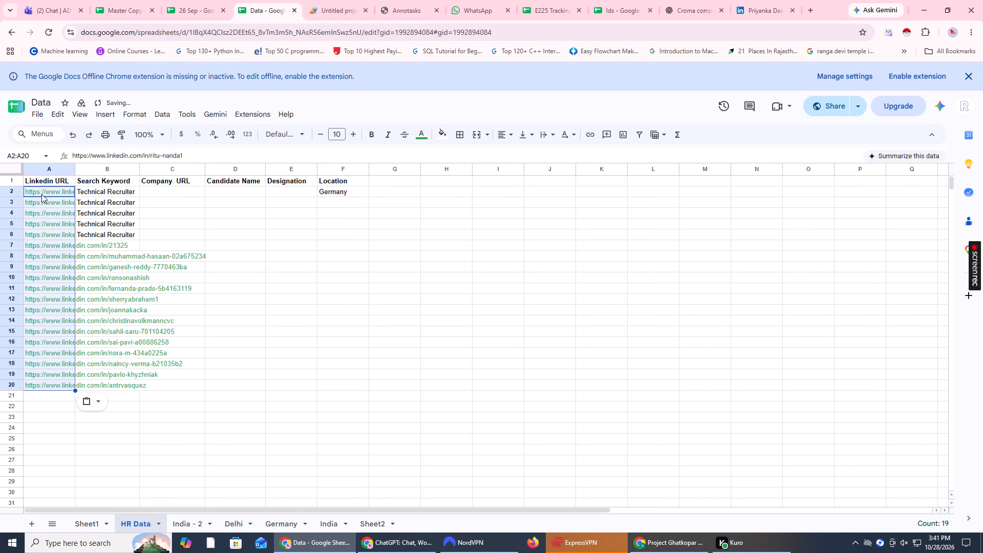
Fill Technical Recruiter down the Search Keyword column of HR Data from B6 through B20.
click(105, 236)
key(shift+Down)
key(shift+Down)
key(shift+Down)
key(shift+Down)
key(shift+Down)
key(shift+Down)
key(shift+Down)
key(shift+Down)
key(shift+Down)
key(shift+Down)
key(shift+Down)
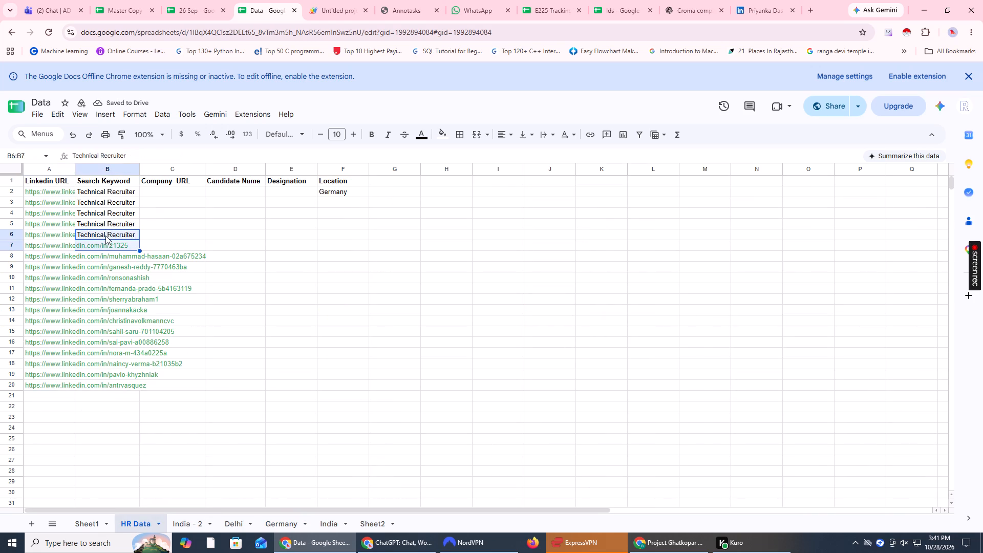
key(shift+Down)
key(shift+Down)
key(shift+Down)
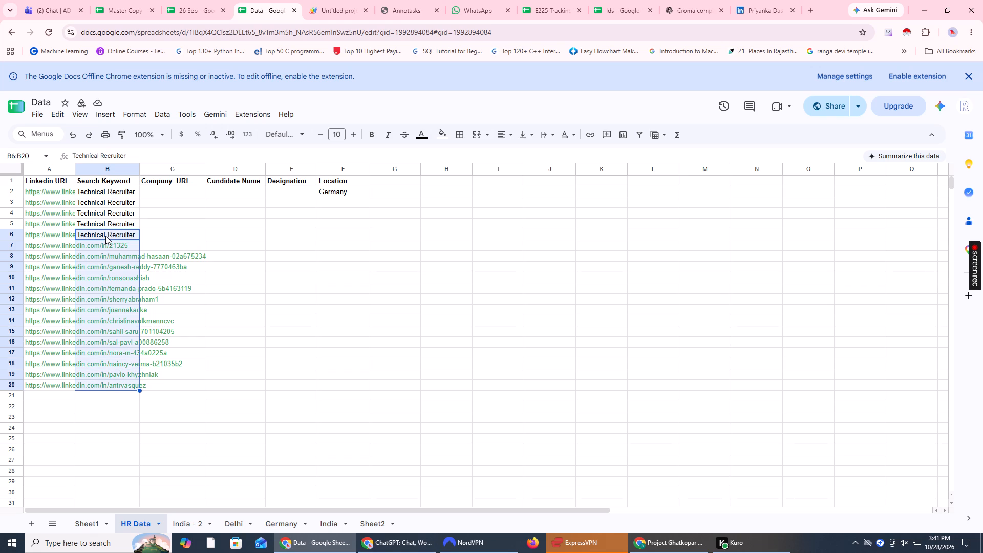
key(ctrl+d)
Fill Germany down the Location column of HR Data from F2 through F20.
click(337, 193)
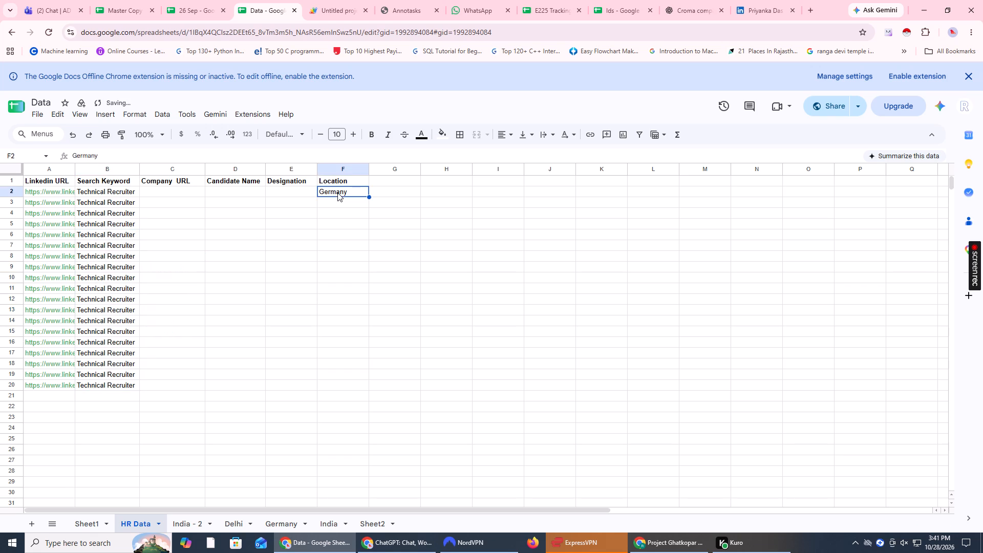
key(shift+Down)
key(shift+Down)
key(shift+Down)
key(shift+Down)
key(shift+Down)
key(shift+Down)
key(shift+Down)
key(shift+Down)
key(shift+Down)
key(shift+Down)
key(shift+Down)
key(shift+Down)
key(shift+Down)
key(shift+Down)
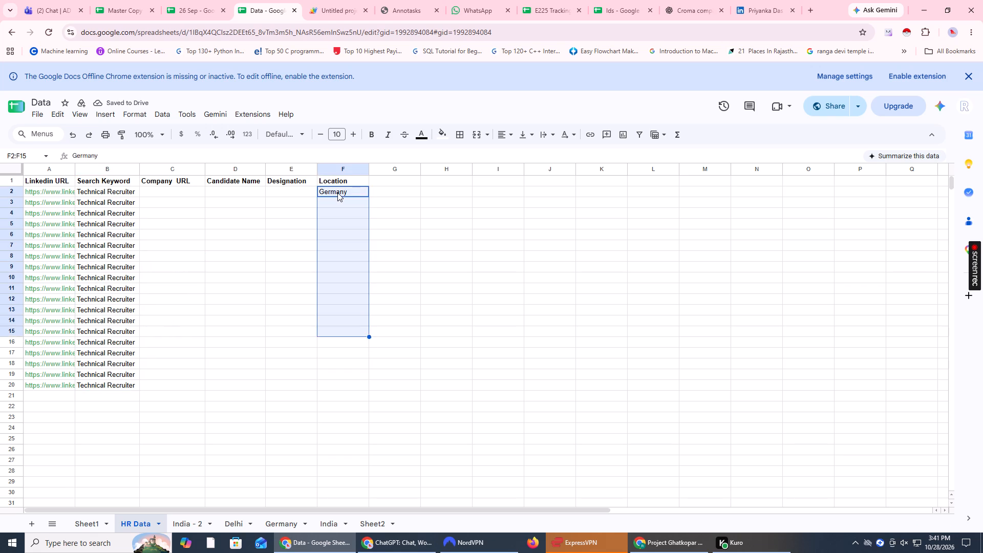
key(shift+Down)
key(shift+Down)
key(shift+Down)
key(shift+Down)
key(ctrl+d)
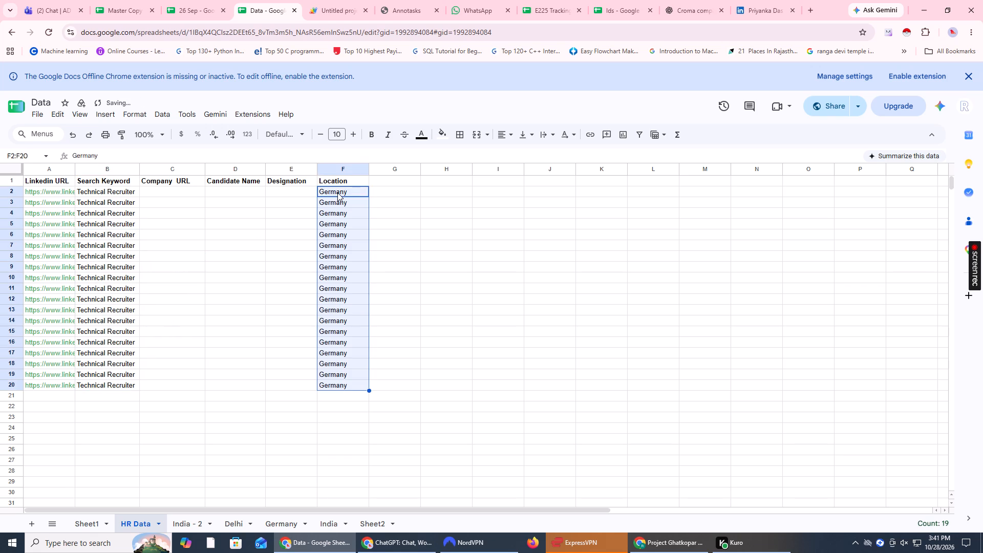
click(412, 287)
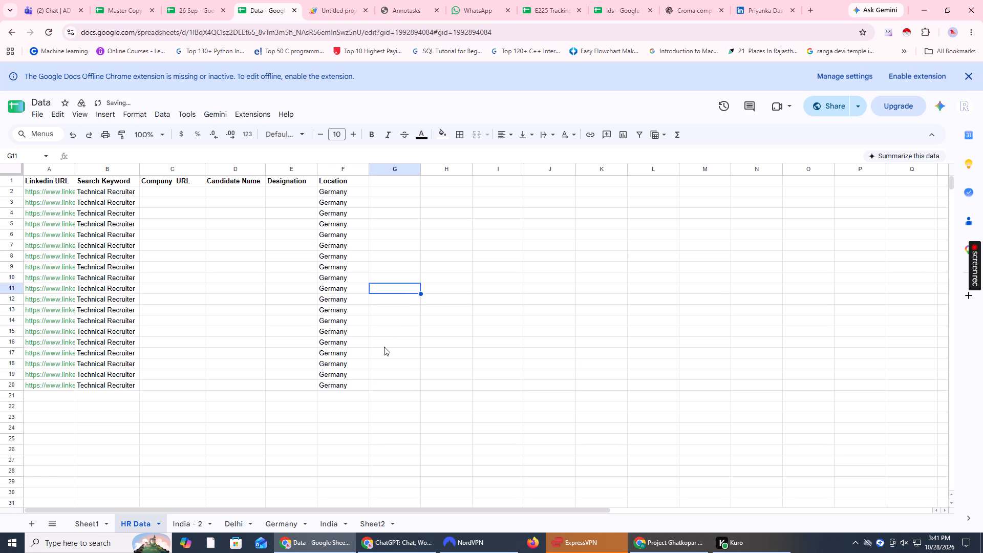
click(397, 423)
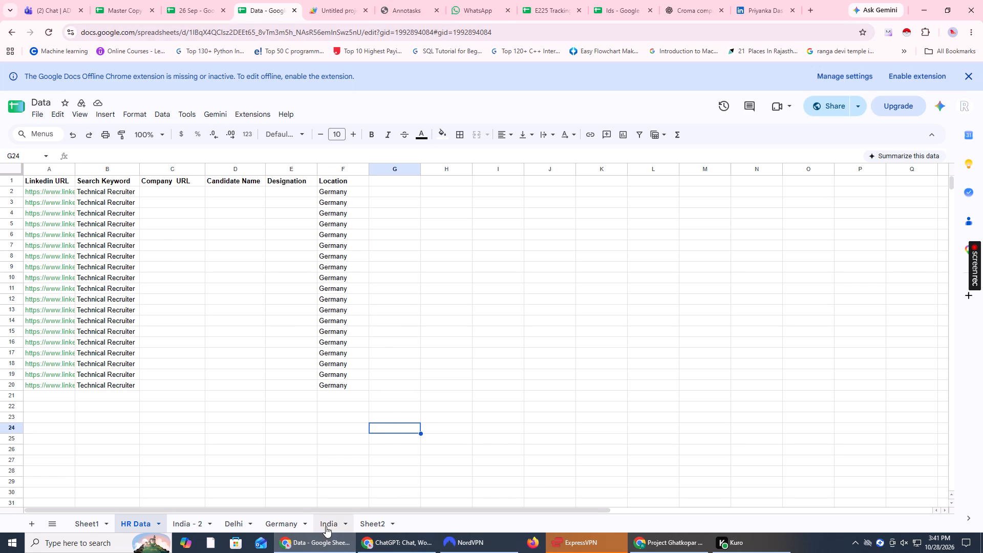
Look through the search queries and profile link columns on the Germany, India, Delhi and India - 2 sheets.
click(269, 525)
click(497, 451)
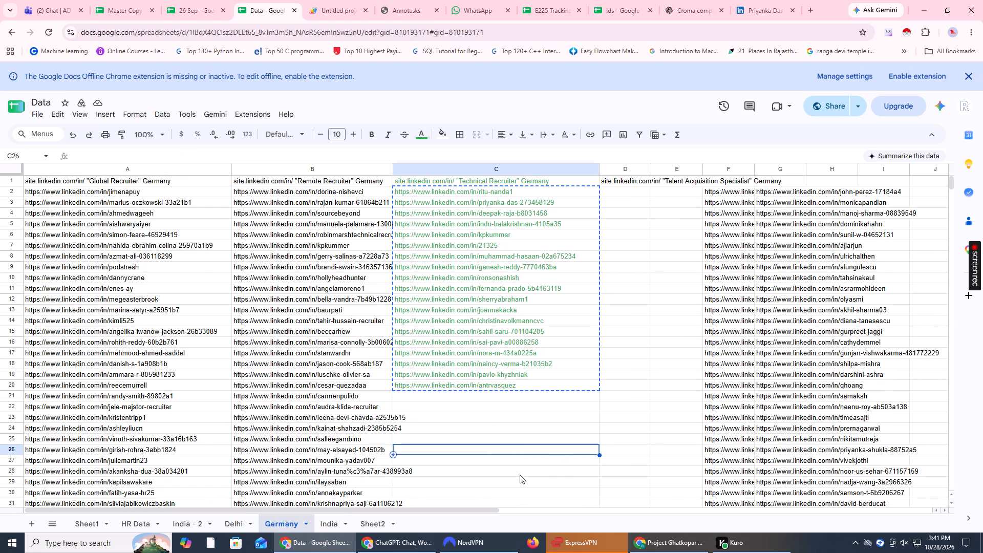
click(334, 521)
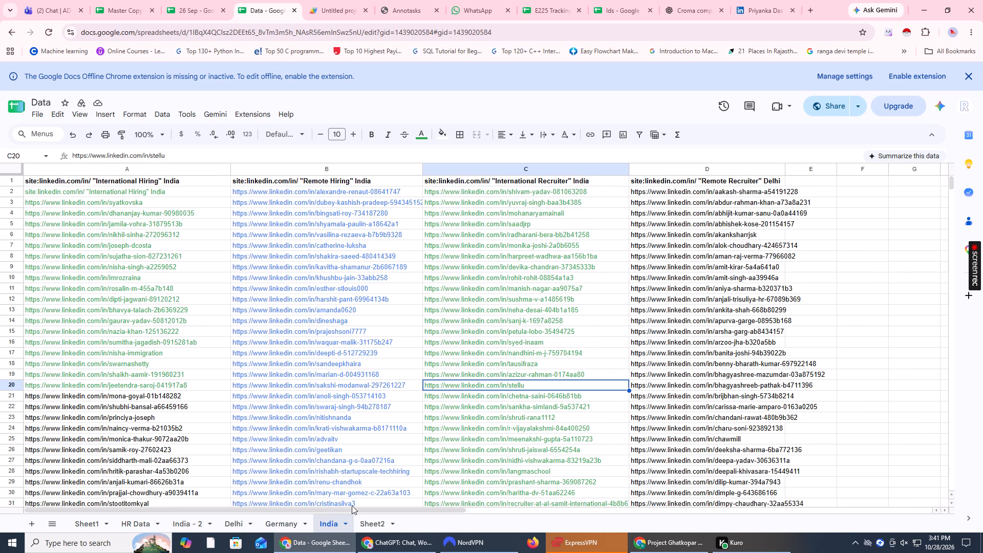
click(239, 525)
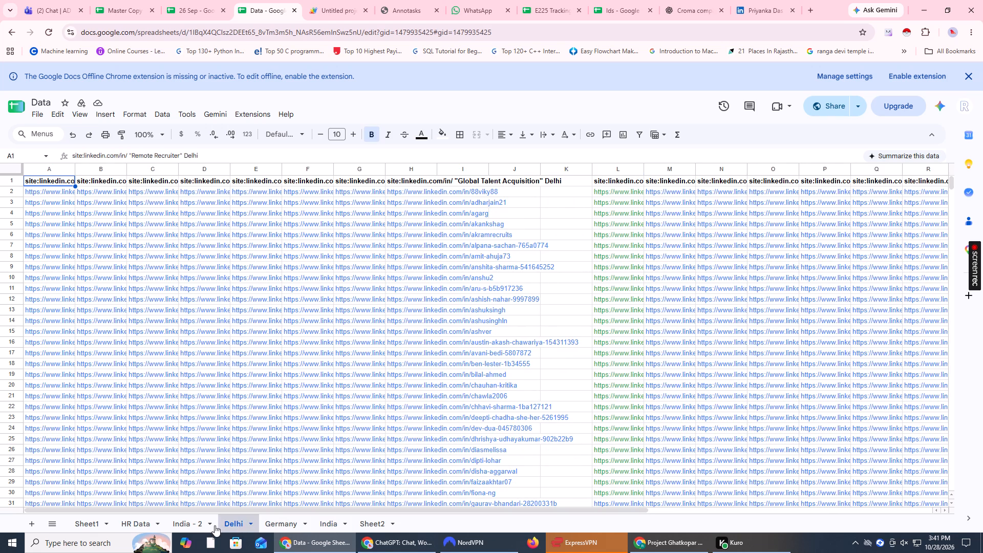
click(185, 521)
click(271, 523)
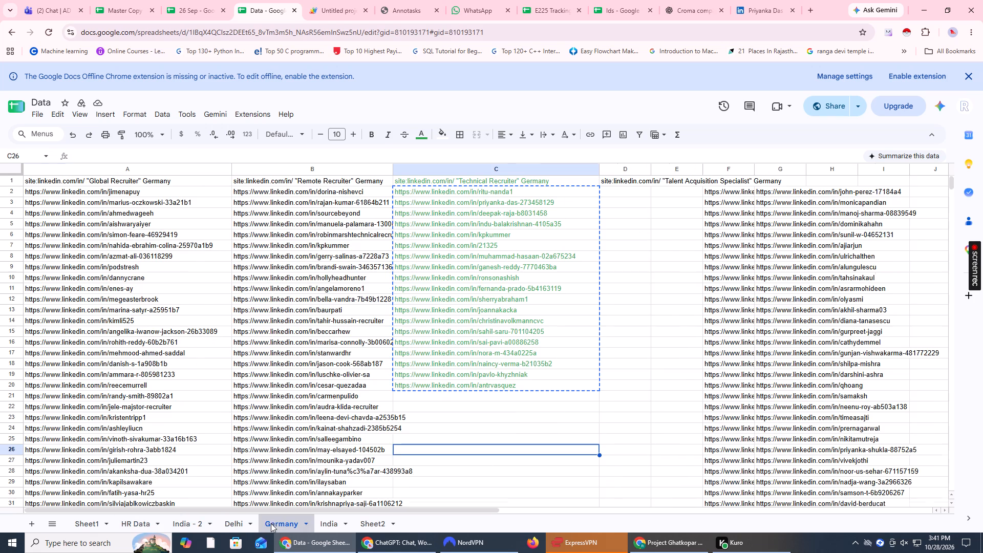
scroll(503, 401, down, 11)
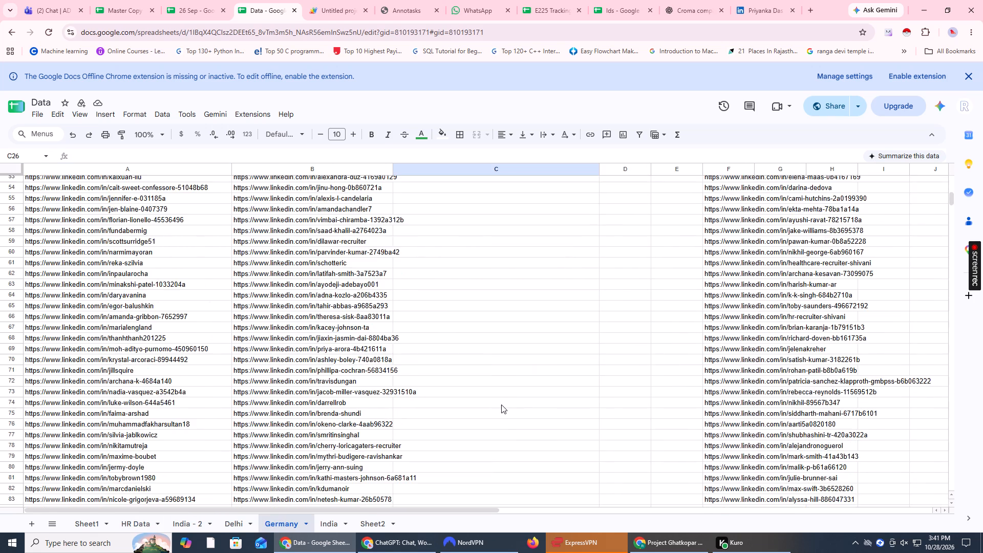
scroll(501, 405, down, 5)
scroll(501, 406, up, 20)
scroll(501, 406, up, 3)
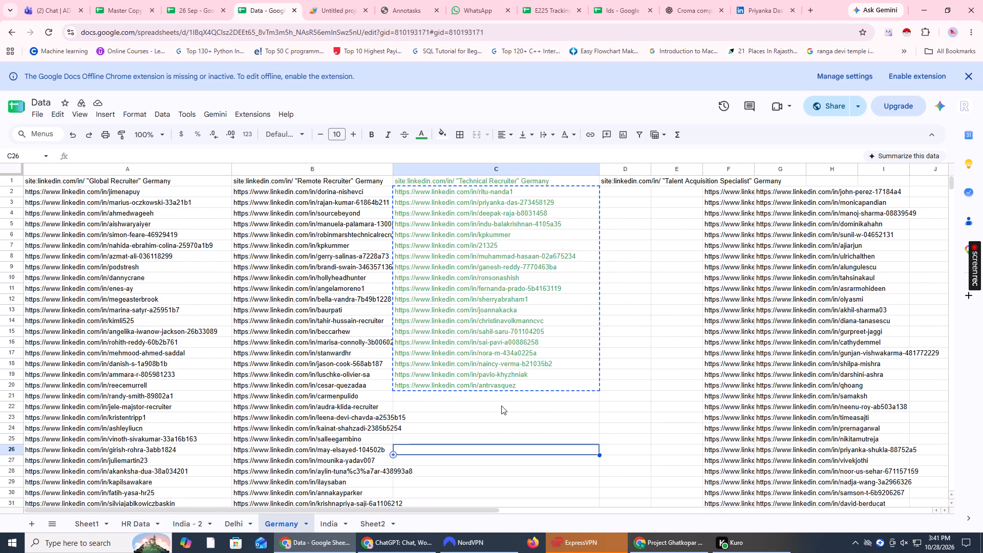
double_click(716, 179)
click(720, 200)
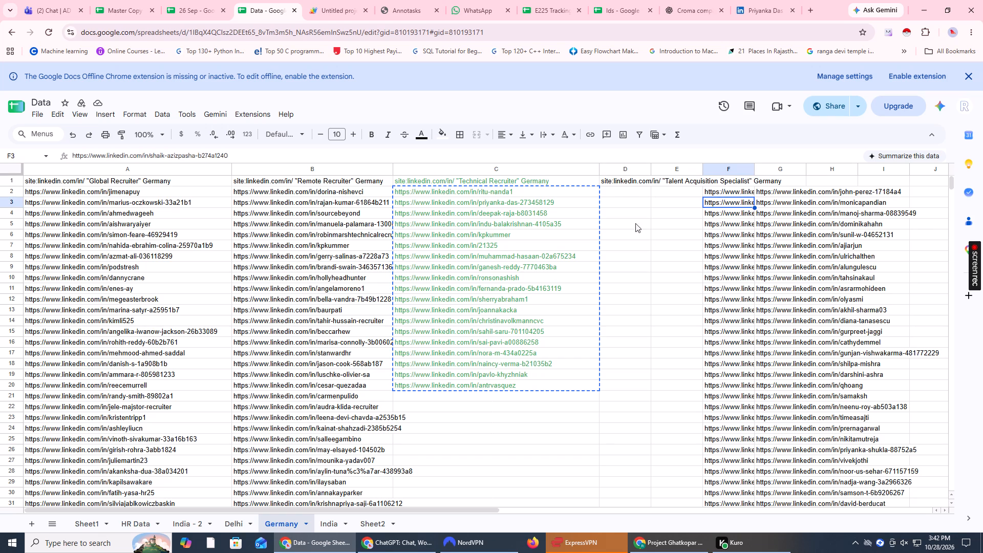
click(511, 452)
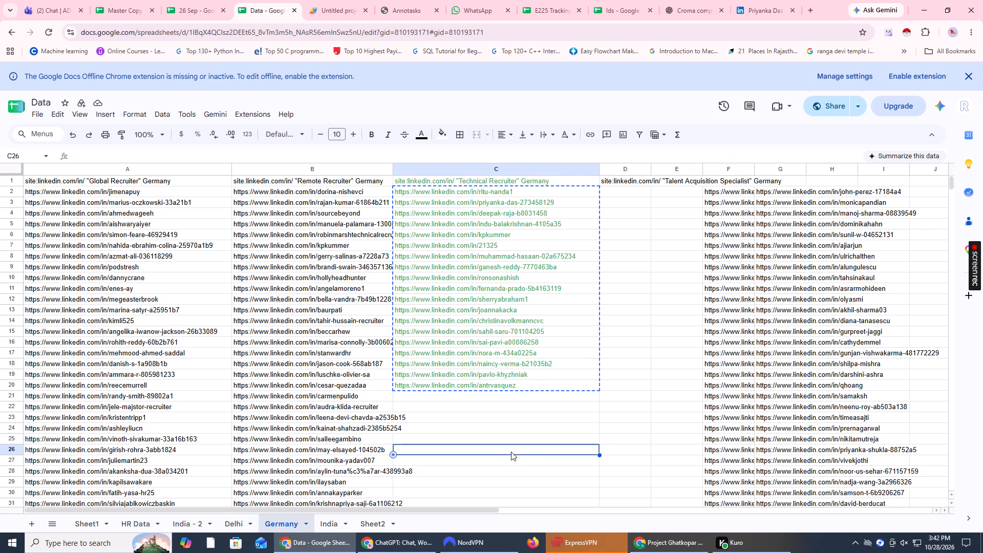
click(319, 178)
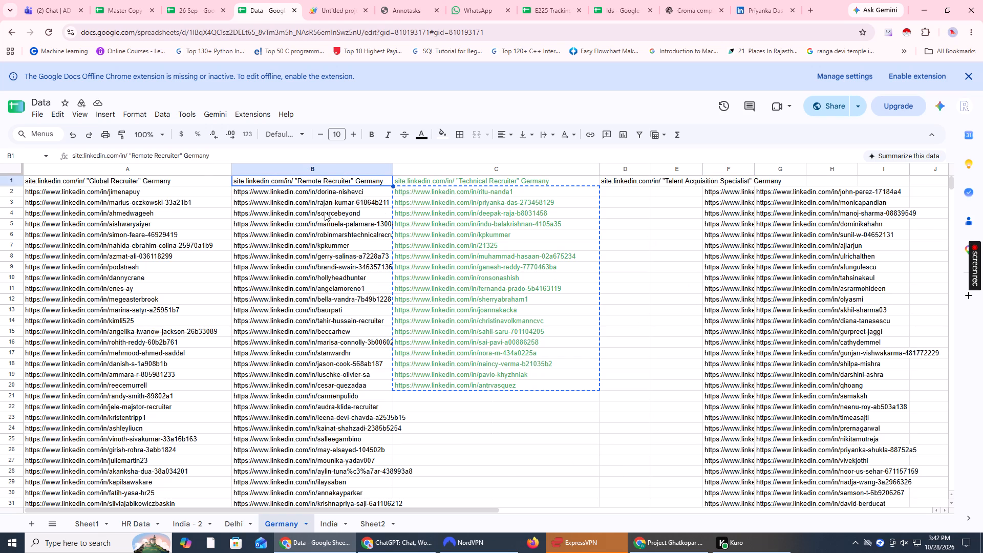
Copy the keyword Remote Recruiter from the query in B1 of the Germany sheet into B21 of HR Data.
drag(179, 154, 147, 154)
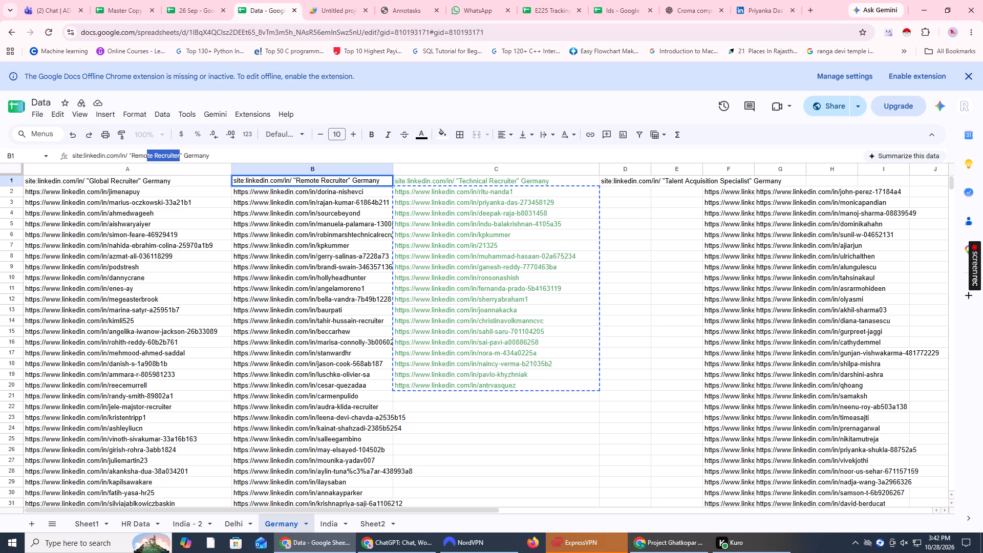
drag(147, 154, 132, 154)
key(ctrl+c)
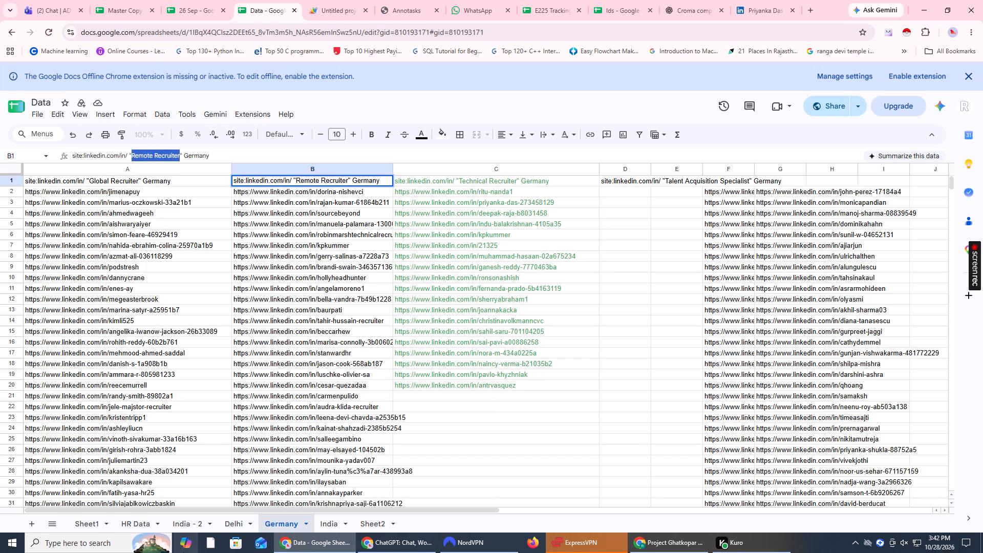
click(139, 522)
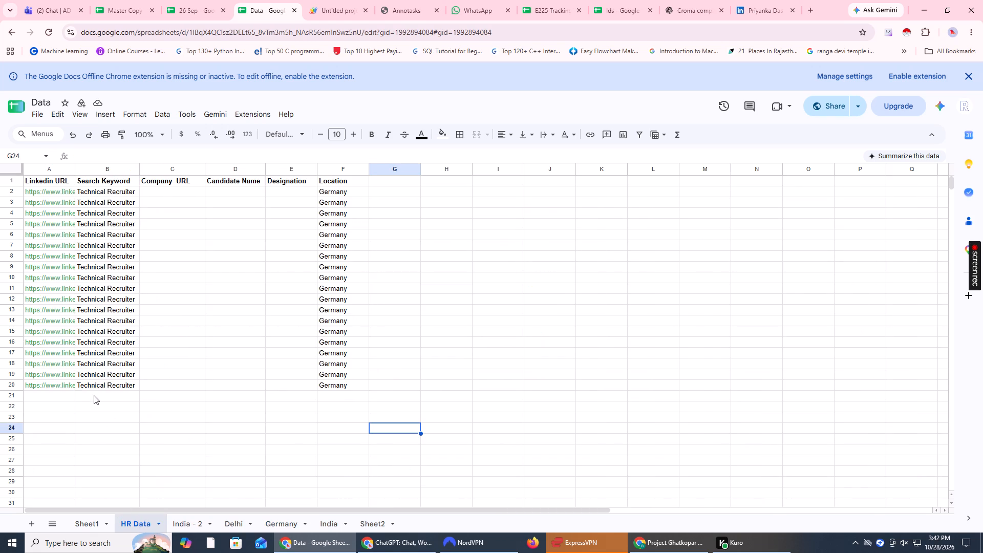
click(94, 395)
key(ctrl+v)
click(205, 368)
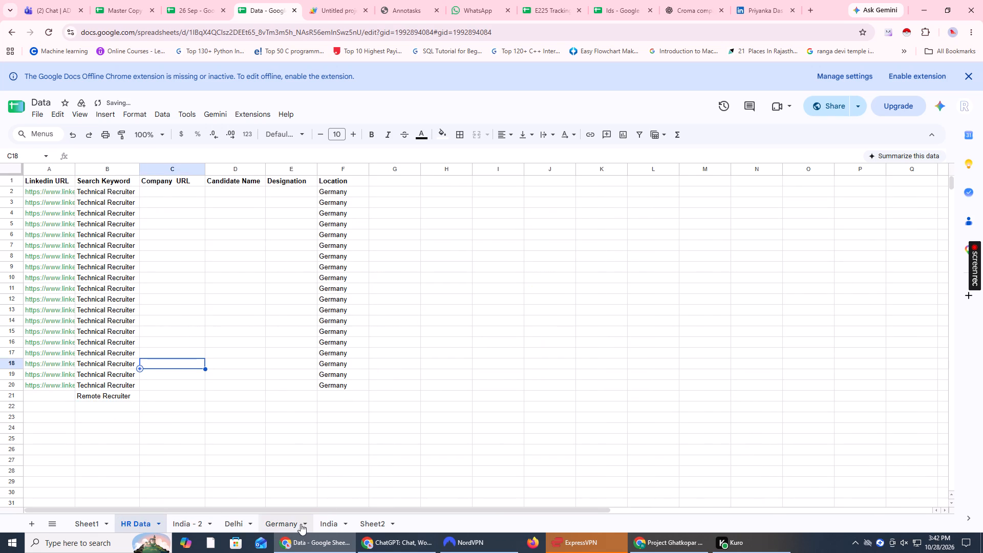
Move the Remote Recruiter profile links in B2:B102 of the Germany sheet to HR Data's Linkedin URL column, starting at A21.
click(283, 523)
click(452, 449)
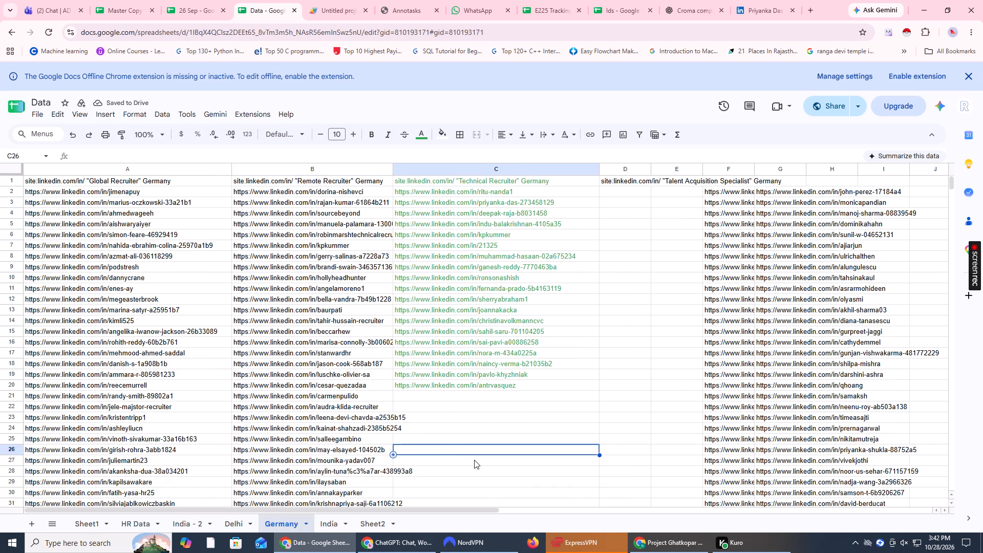
click(266, 194)
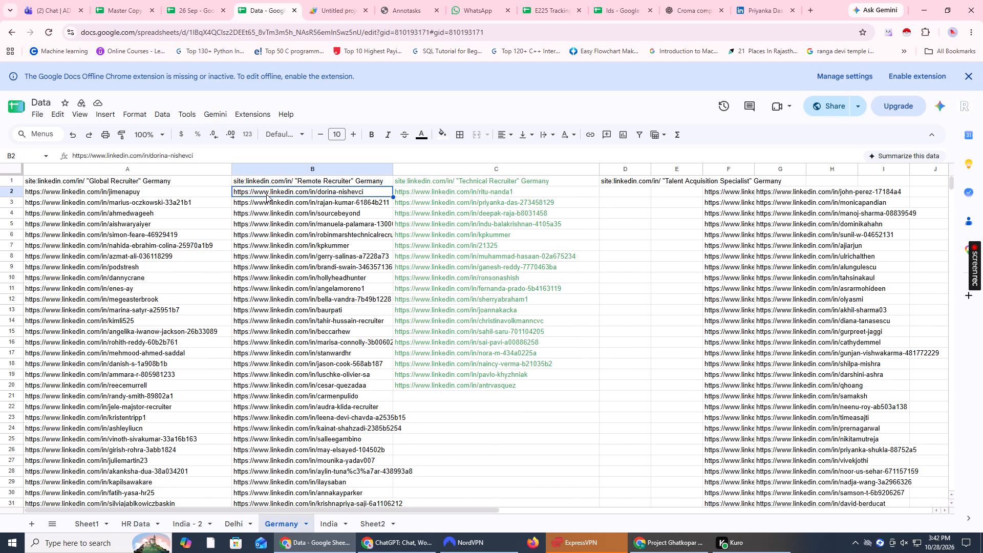
key(shift+Down)
key(shift+Down)
key(shift+Down)
key(shift+Down)
key(shift+Down)
key(shift+Down)
key(shift+Down)
key(shift+Down)
key(shift+Down)
key(shift+Down)
key(shift+Down)
key(shift+Down)
key(shift+Down)
key(shift+Down)
key(shift+Down)
key(shift+Down)
key(shift+Down)
key(shift+Down)
key(shift+Down)
key(shift+Down)
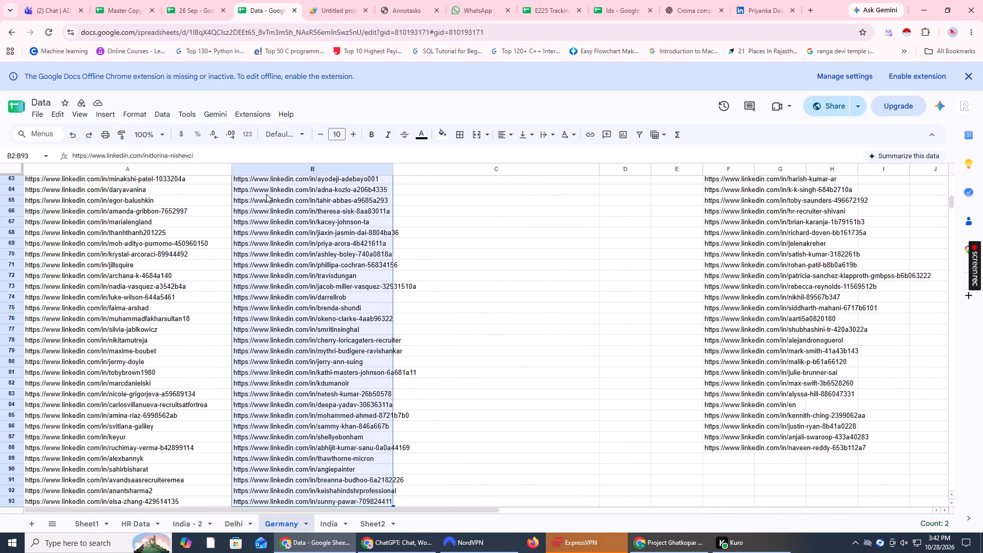
key(shift+Up)
key(shift+Up)
key(shift+Up)
key(shift+Up)
key(shift+Up)
key(shift+Up)
key(shift+Up)
key(shift+Up)
key(shift+Up)
key(shift+Up)
key(shift+Up)
key(shift+Up)
key(shift+Up)
key(shift+Up)
key(shift+Up)
key(shift+Up)
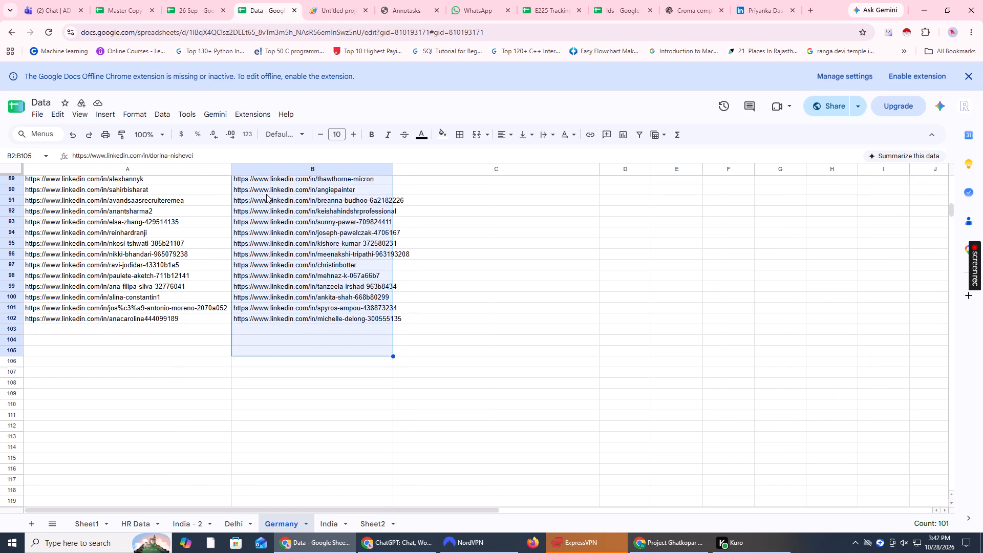
key(shift+Up)
key(shift+Up)
key(shift+Down)
key(ctrl+x)
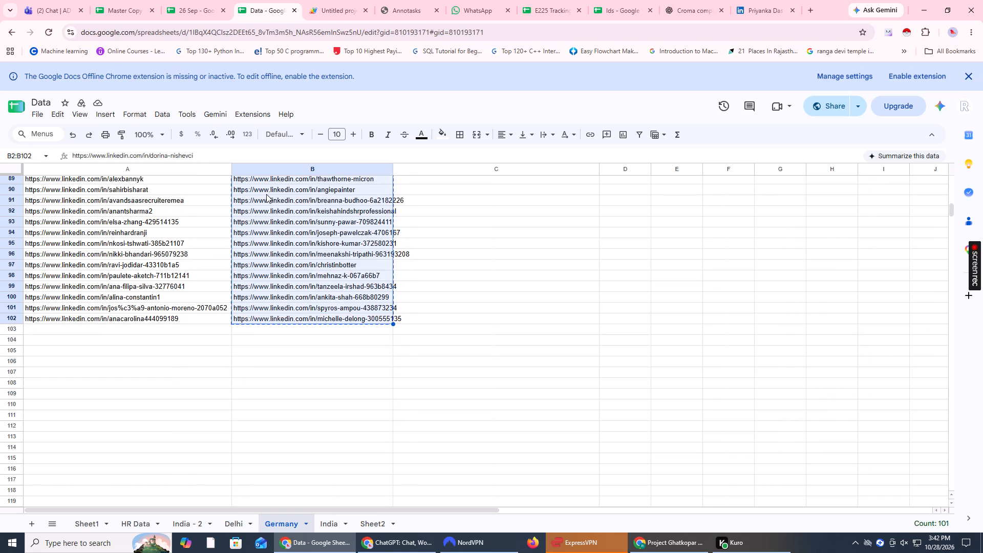
click(131, 522)
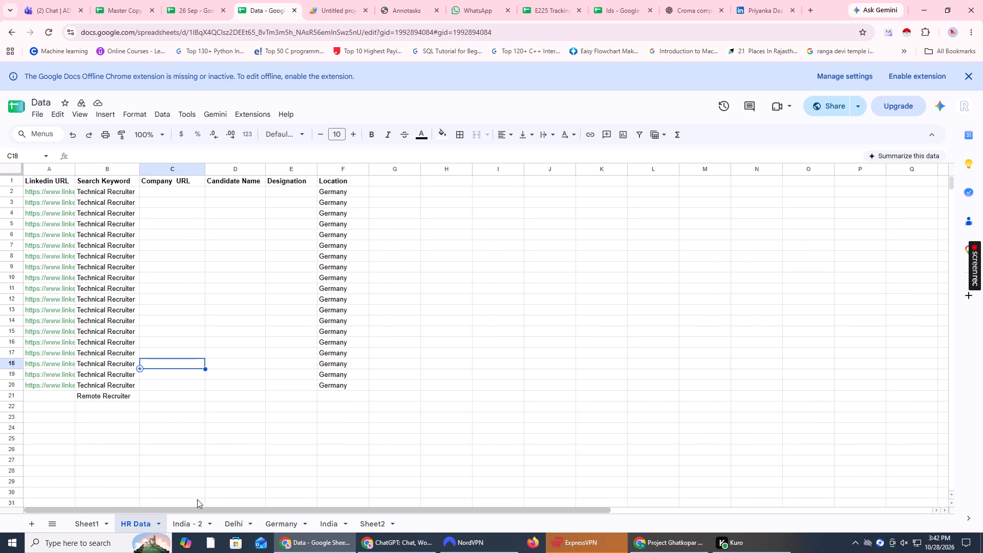
click(44, 398)
key(ctrl+v)
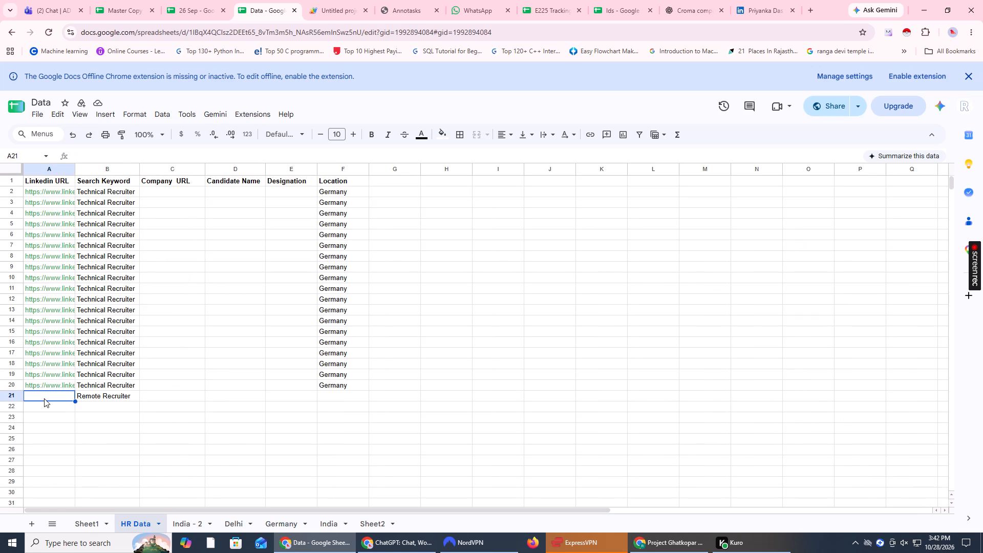
Fill Remote Recruiter down the Search Keyword column of HR Data from B21 through B121.
scroll(178, 366, down, 5)
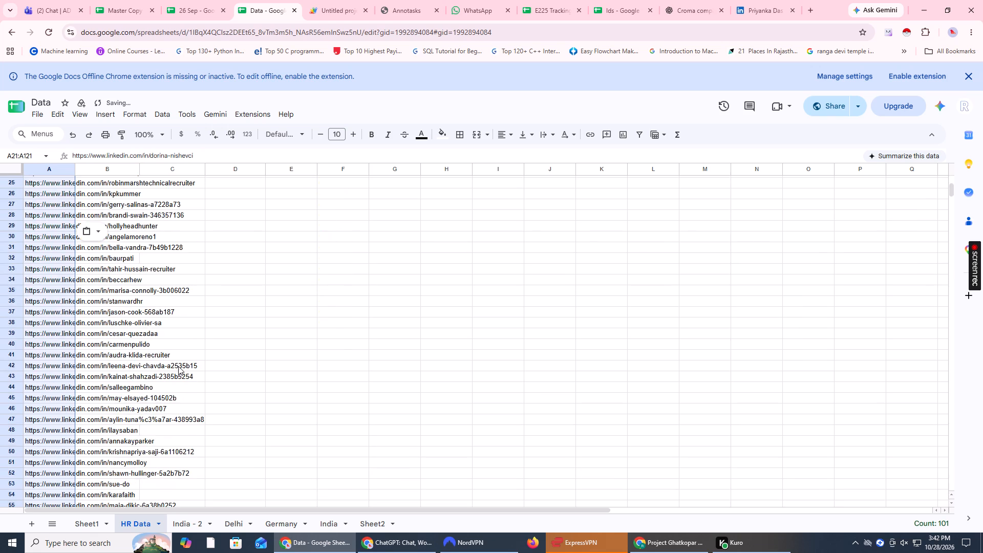
scroll(178, 366, up, 5)
click(110, 398)
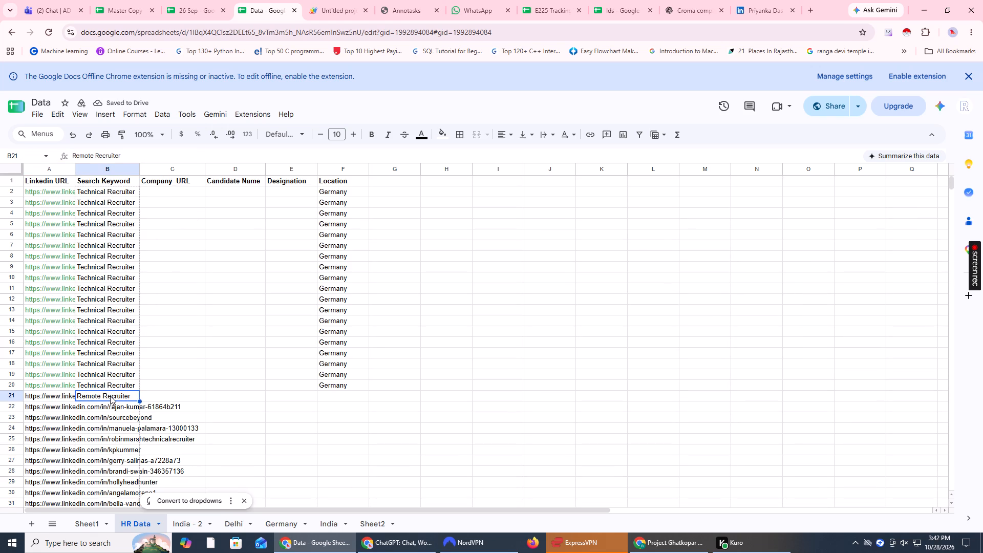
key(shift+Down)
key(shift+Down)
key(shift+Down)
key(shift+Down)
key(shift+Down)
key(shift+Down)
key(shift+Down)
key(shift+Down)
key(shift+Down)
key(shift+Down)
key(shift+Down)
key(shift+Down)
key(shift+Down)
key(shift+Down)
key(shift+Down)
key(shift+Down)
key(shift+Down)
key(shift+Down)
key(shift+Down)
key(shift+Down)
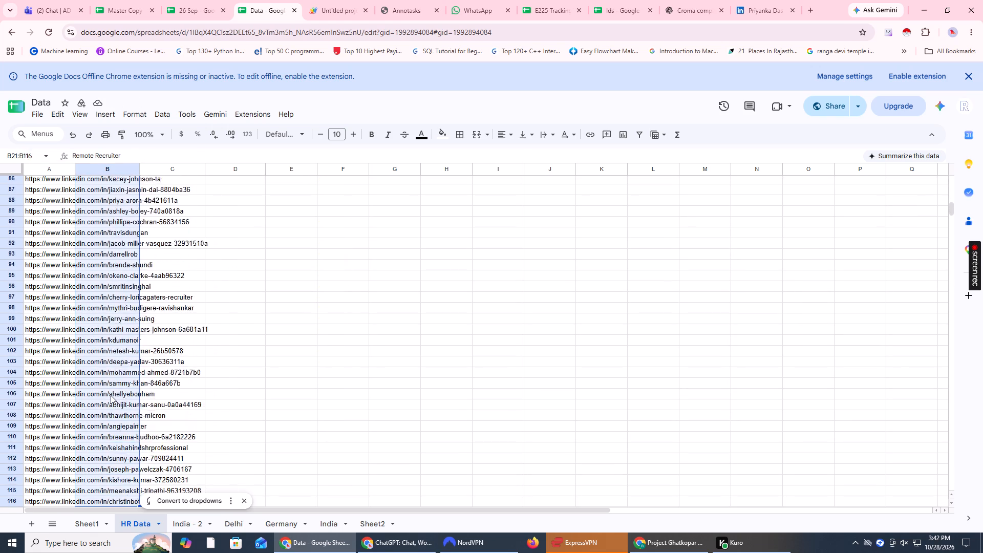
key(shift+Up)
key(shift+Up)
key(shift+Up)
key(shift+Up)
key(shift+Up)
key(shift+Up)
key(shift+Up)
key(shift+Up)
key(shift+Up)
key(shift+Up)
key(shift+Up)
key(shift+Up)
key(shift+Up)
key(shift+Up)
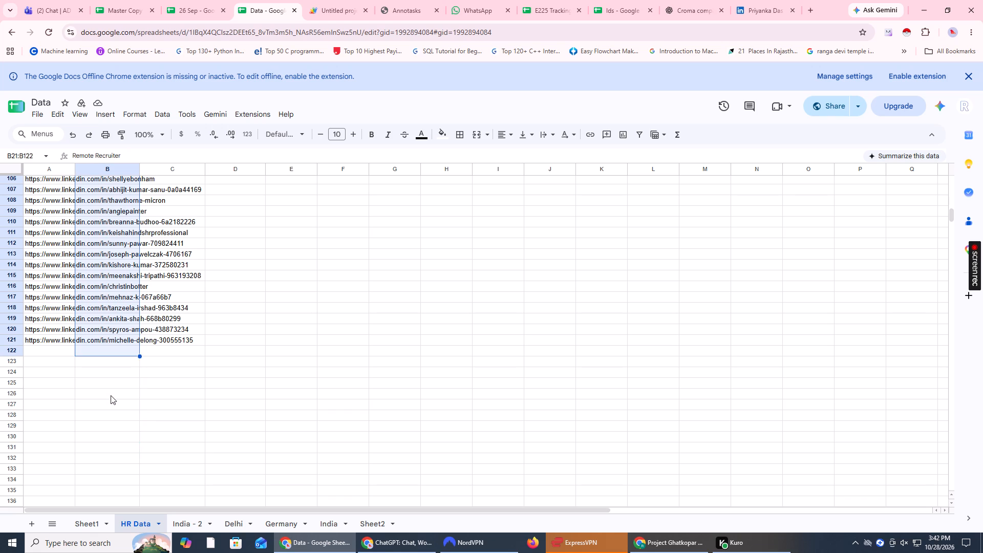
key(shift+Up)
key(shift+Up)
key(shift+Down)
key(ctrl+d)
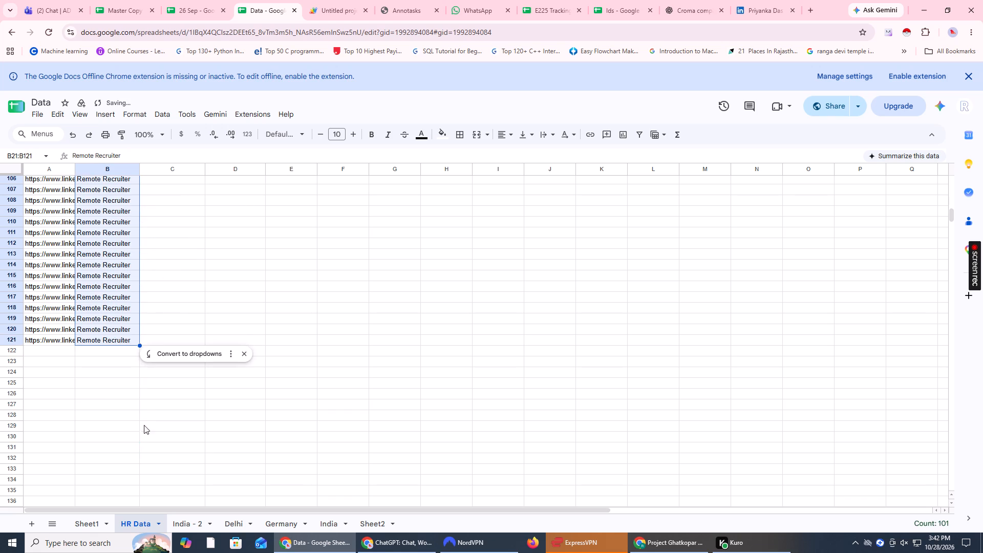
Fill Germany down the Location column of HR Data from F20 through F121.
click(343, 353)
scroll(344, 354, up, 15)
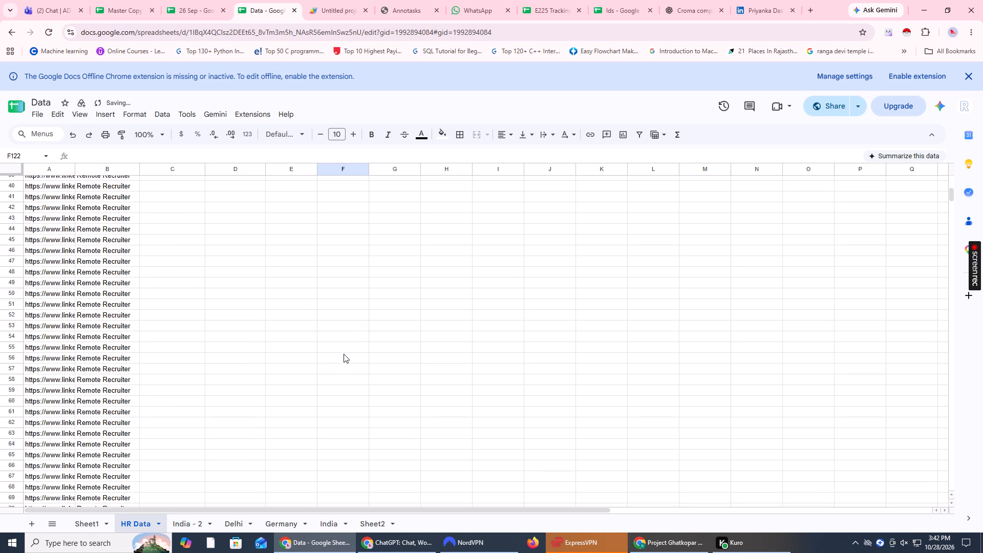
scroll(344, 354, up, 5)
click(336, 284)
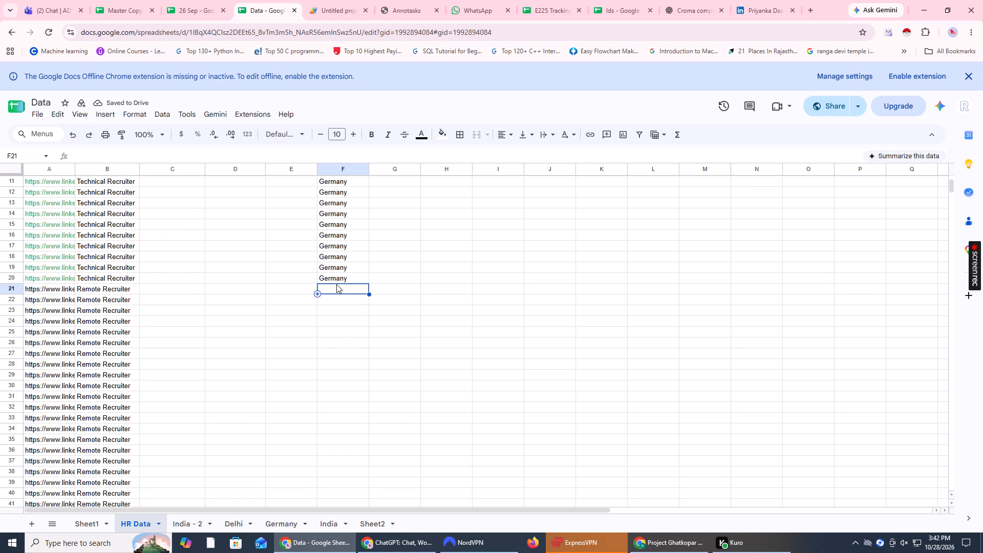
key(Up)
key(shift+Down)
key(shift+Down)
key(shift+Down)
key(shift+Down)
key(shift+Down)
key(shift+Down)
key(shift+Down)
key(shift+Down)
key(shift+Down)
key(shift+Down)
key(shift+Down)
key(shift+Down)
key(shift+Down)
key(shift+Down)
key(shift+Down)
key(shift+Down)
key(shift+Down)
key(shift+Down)
key(shift+Down)
key(shift+Down)
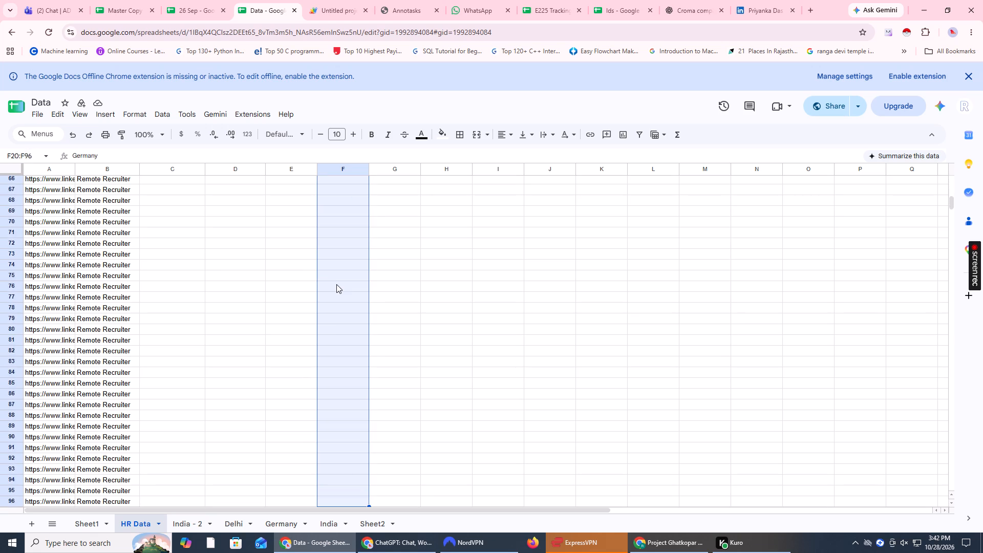
key(shift+Up)
key(shift+Up)
key(shift+Up)
key(shift+Up)
key(shift+Up)
key(shift+Up)
key(shift+Up)
key(shift+Up)
key(shift+Up)
key(shift+Up)
key(shift+Up)
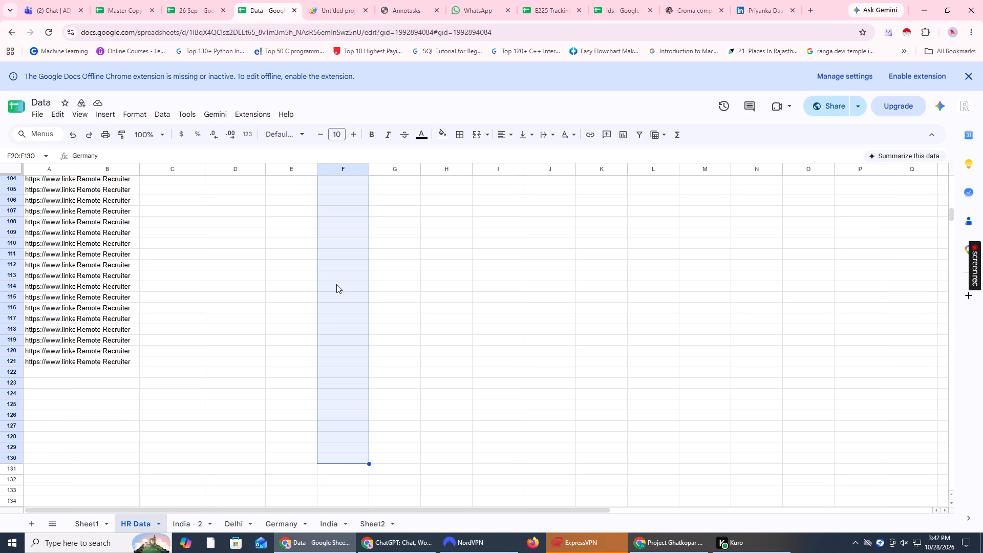
key(shift+Up)
key(shift+Up)
key(ctrl+d)
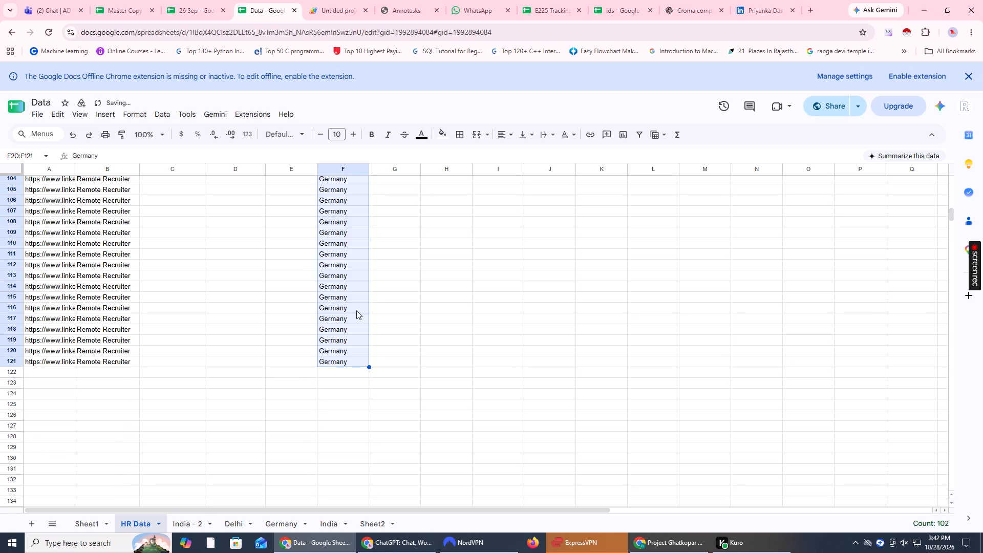
click(422, 353)
click(485, 375)
Delete columns B and C, the Remote Recruiter and Technical Recruiter columns, from the Germany sheet.
scroll(485, 374, up, 2)
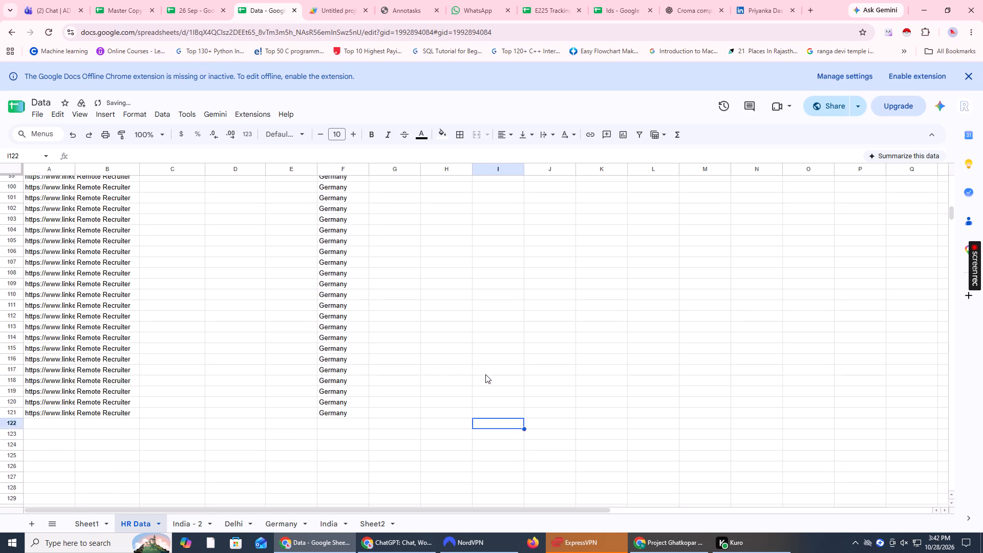
scroll(485, 374, up, 2)
scroll(485, 374, up, 20)
scroll(485, 374, up, 9)
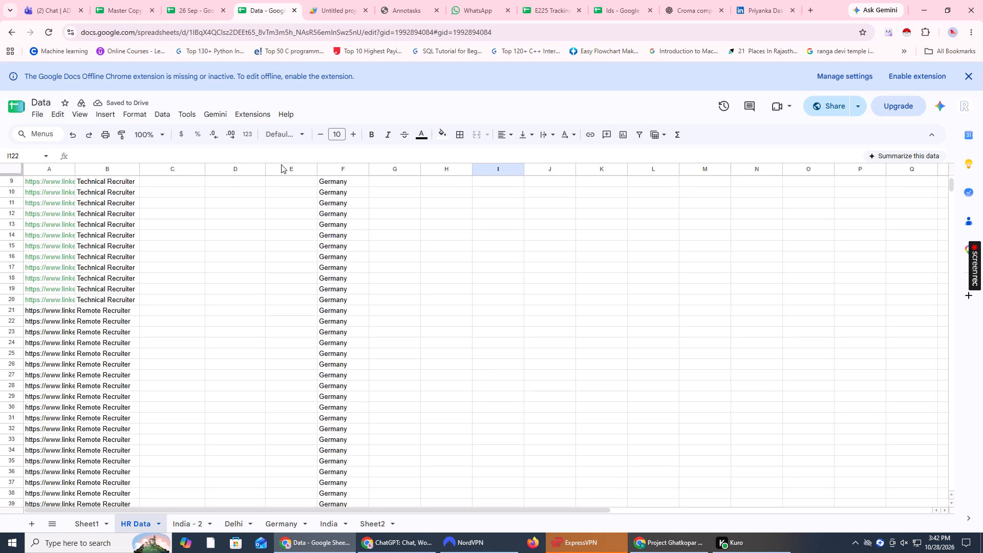
click(271, 522)
scroll(287, 426, up, 8)
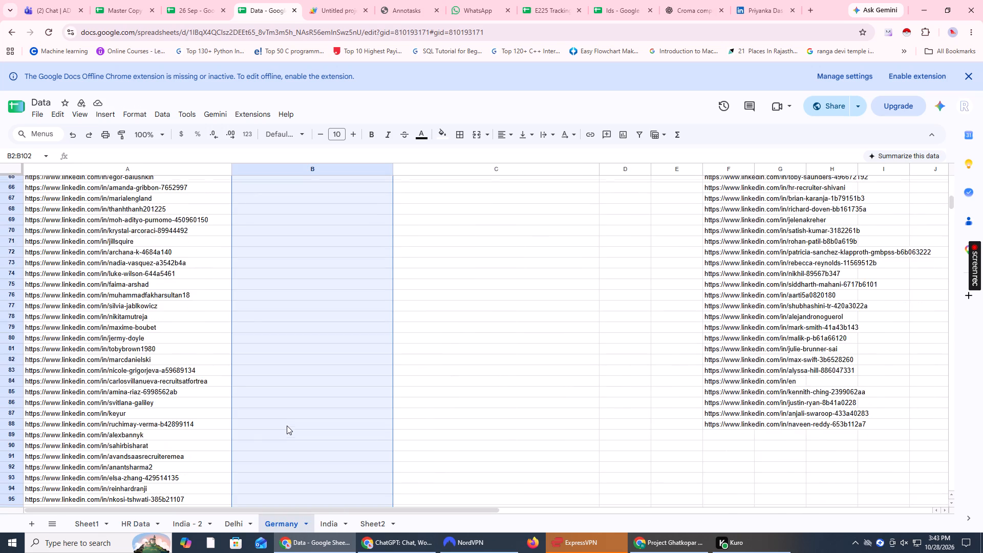
scroll(287, 426, up, 18)
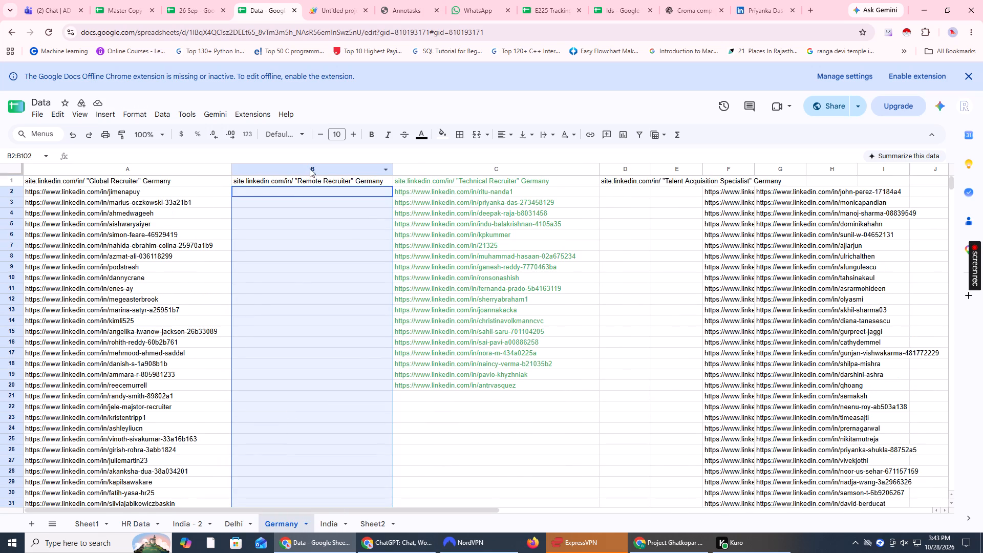
click(307, 168)
key(shift+Right)
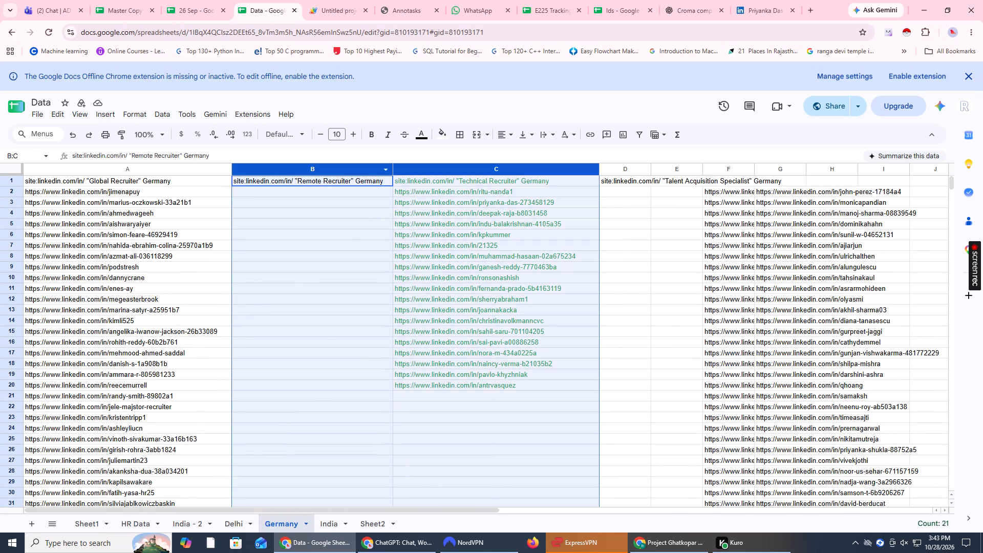
right_click(320, 331)
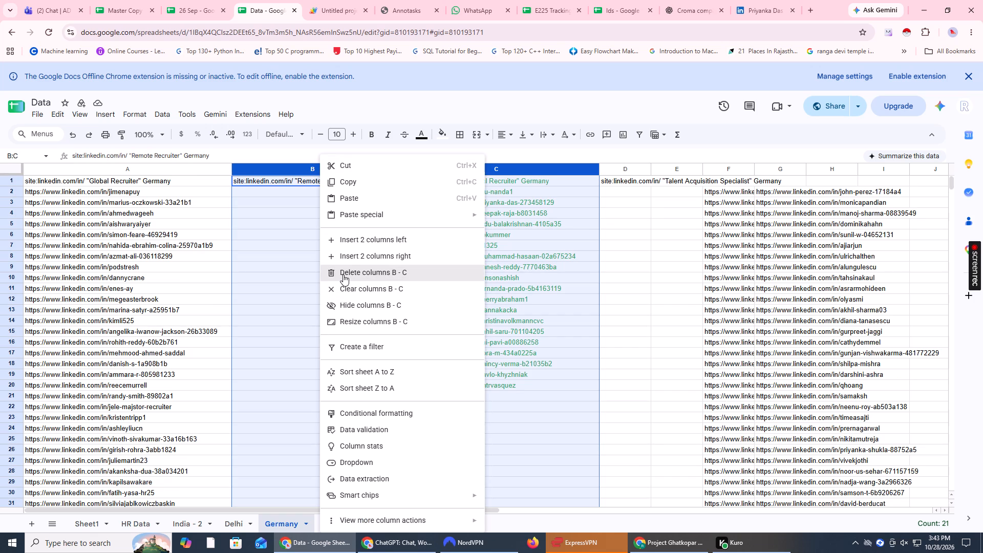
click(343, 274)
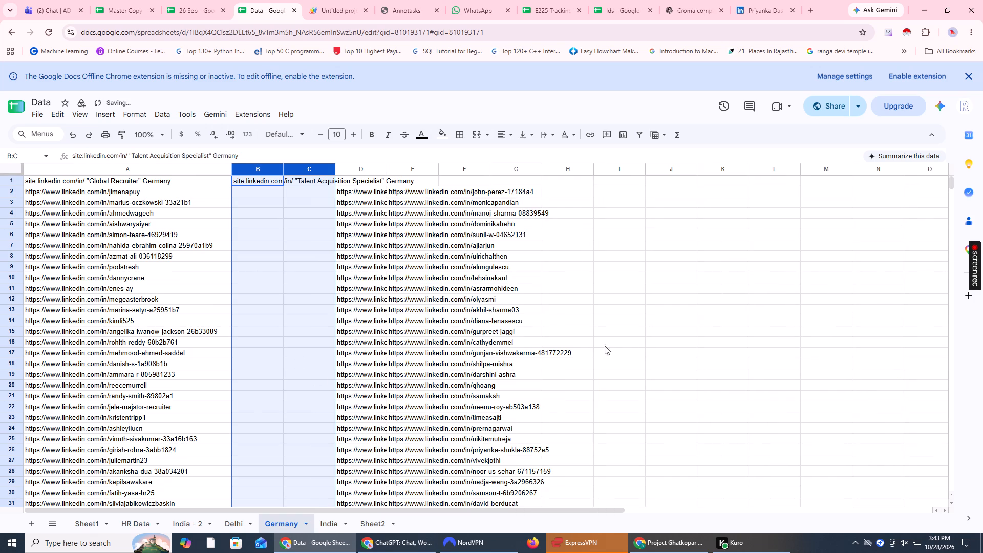
click(663, 313)
Copy the keyword Global Recruiter from the query in A1 of the Germany sheet into B122 of HR Data.
scroll(290, 357, down, 11)
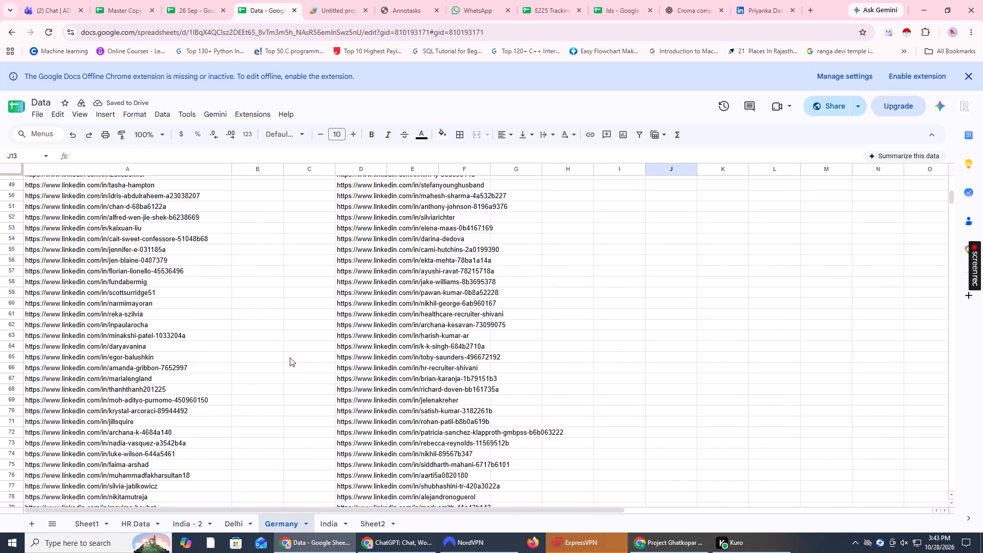
scroll(290, 357, down, 9)
scroll(289, 357, up, 5)
scroll(289, 357, up, 17)
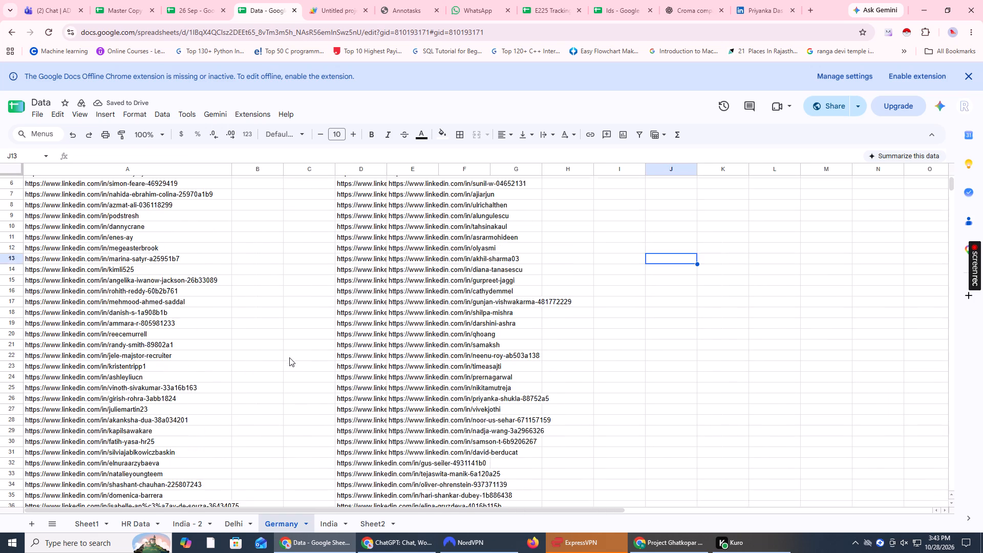
scroll(289, 357, up, 7)
click(102, 186)
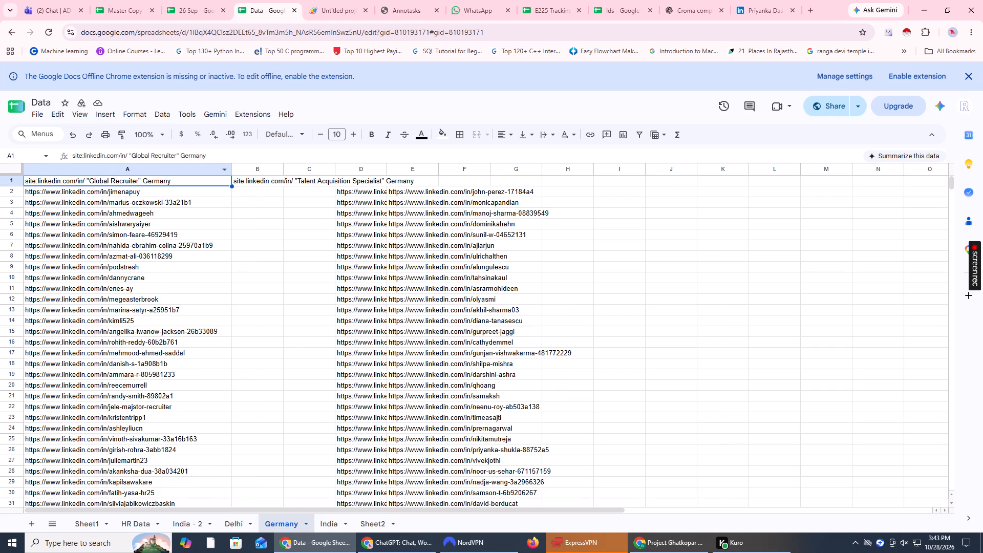
drag(176, 157, 133, 157)
key(ctrl+c)
click(136, 520)
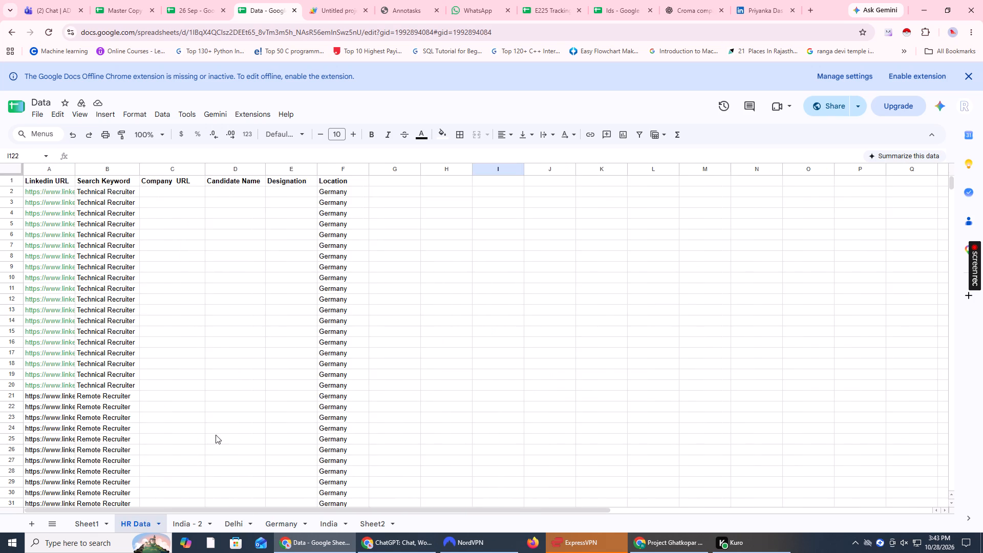
scroll(222, 344, down, 20)
scroll(222, 344, down, 7)
scroll(215, 351, up, 3)
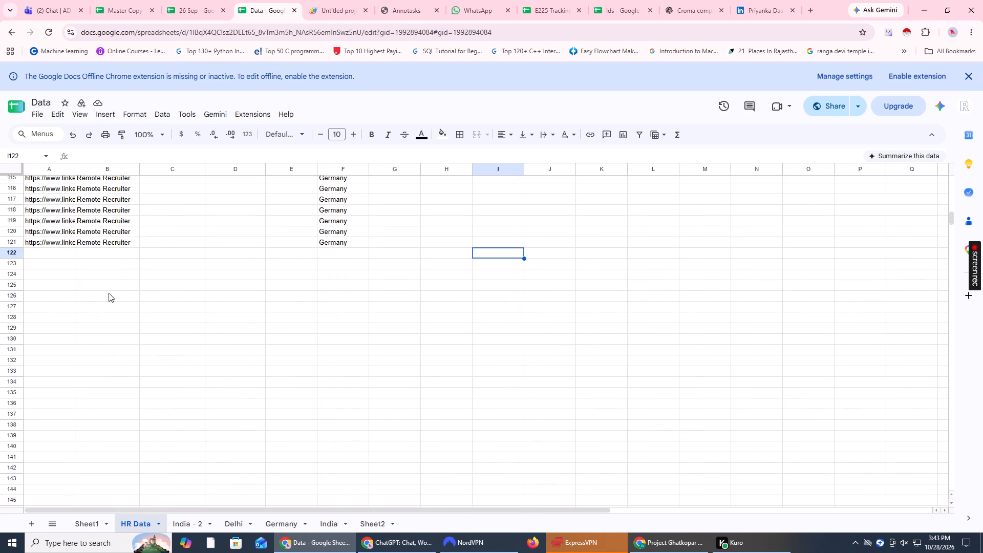
click(97, 257)
key(ctrl+v)
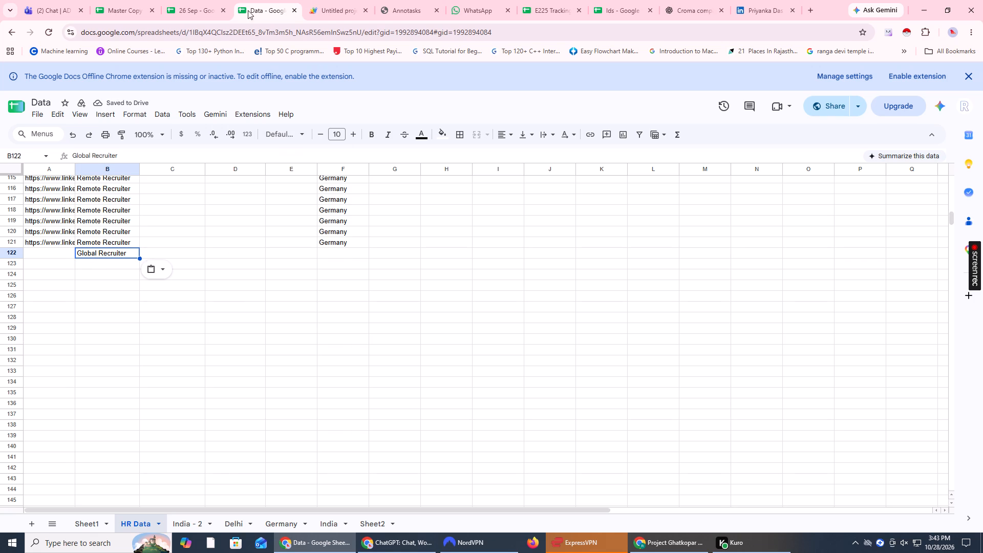
Transfer the Global Recruiter profile links in A2:A102 of the Germany sheet into HR Data from A122, as values only.
click(284, 521)
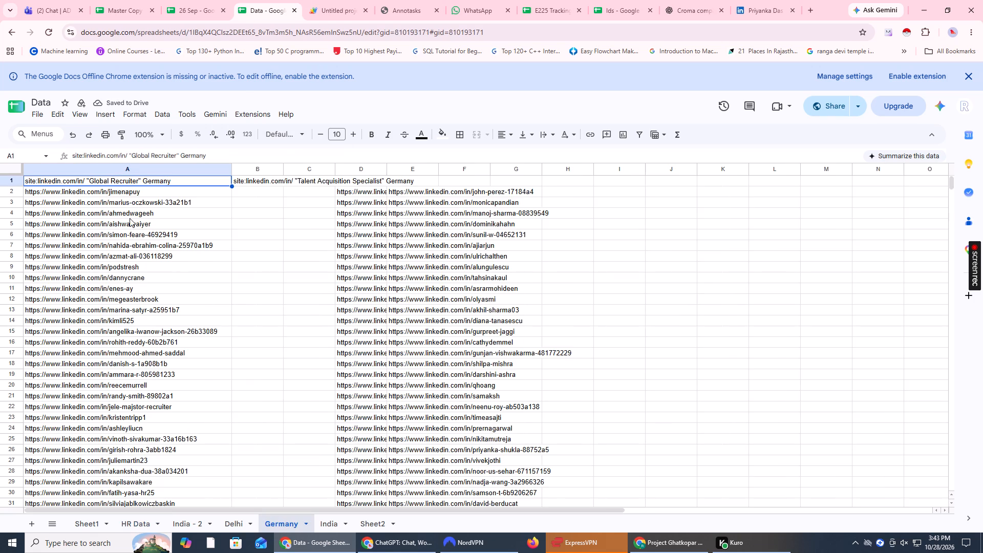
click(130, 195)
key(shift+Down)
key(shift+Down)
key(shift+Down)
key(shift+Down)
key(shift+Down)
key(shift+Down)
key(shift+Down)
key(shift+Down)
key(shift+Down)
key(shift+Down)
key(shift+Down)
key(shift+Down)
key(shift+Down)
key(shift+Down)
key(shift+Down)
key(shift+Down)
key(shift+Down)
key(shift+Down)
key(shift+Down)
key(shift+Down)
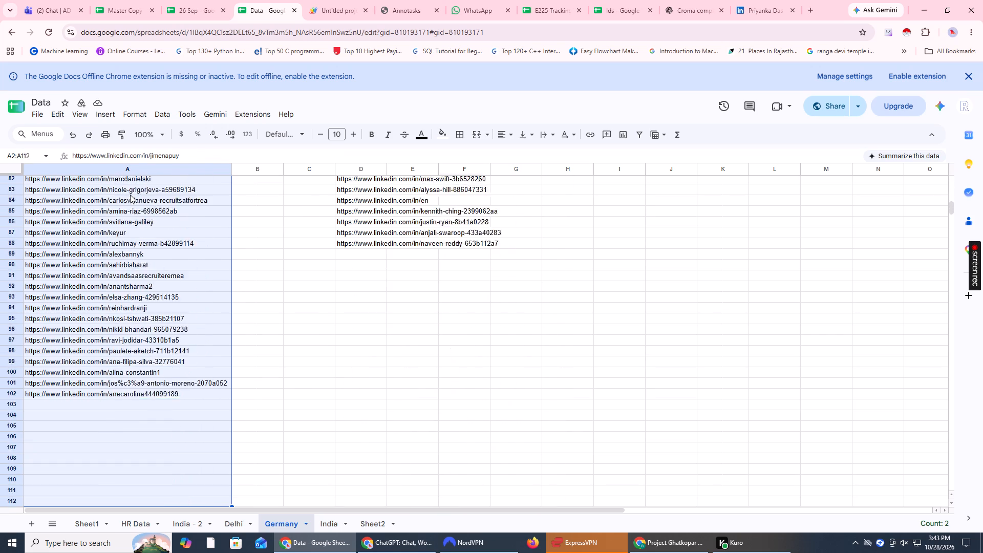
key(shift+Up)
key(shift+Up)
key(shift+Up)
key(shift+Up)
key(shift+Up)
key(shift+Up)
key(shift+Up)
key(shift+Up)
key(shift+Up)
key(shift+Up)
key(shift+Up)
key(shift+Up)
key(shift+Up)
key(shift+Up)
key(shift+Up)
key(shift+Up)
key(shift+Up)
key(shift+Up)
key(shift+Up)
key(shift+Down)
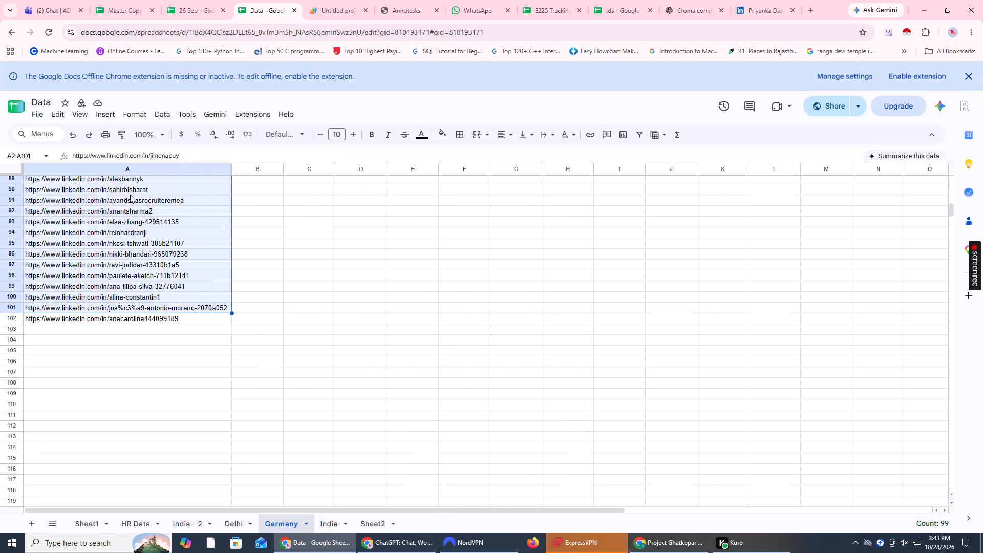
key(shift+Down)
key(ctrl+x)
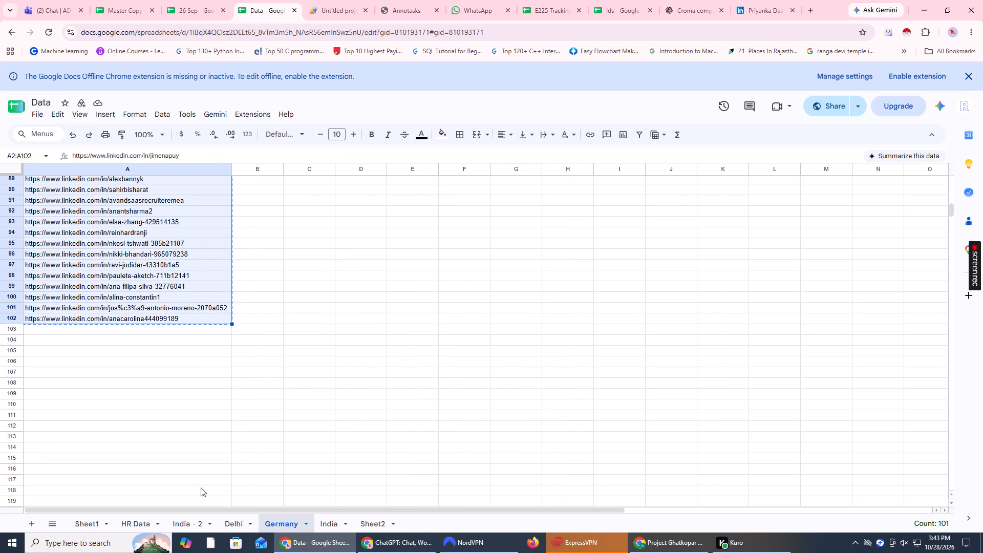
click(132, 521)
click(46, 255)
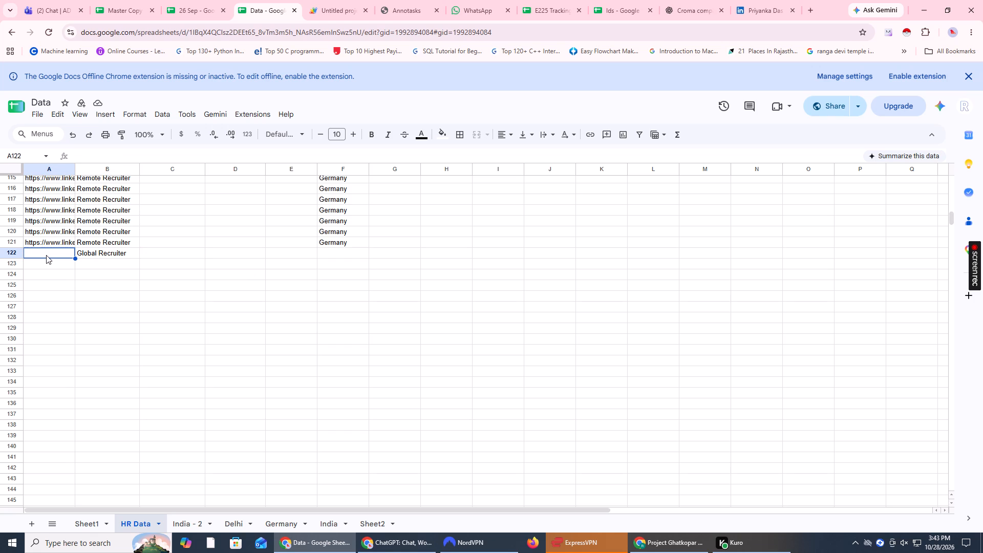
key(ctrl+shift+v)
Fill Global Recruiter down the Search Keyword column of HR Data from B122 through B222.
click(93, 253)
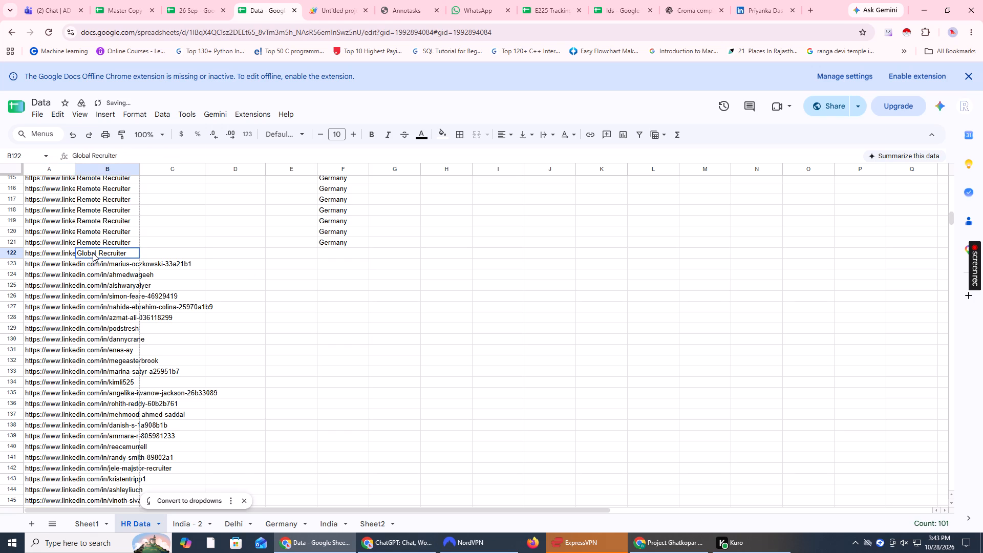
key(shift+Down)
key(shift+Down)
key(shift+Down)
key(shift+Down)
key(shift+Down)
key(shift+Down)
key(shift+Down)
key(shift+Down)
key(shift+Down)
key(shift+Down)
key(shift+Down)
key(shift+Down)
key(shift+Down)
key(shift+Down)
key(shift+Down)
key(shift+Down)
key(shift+Down)
key(shift+Down)
key(shift+Down)
key(shift+Down)
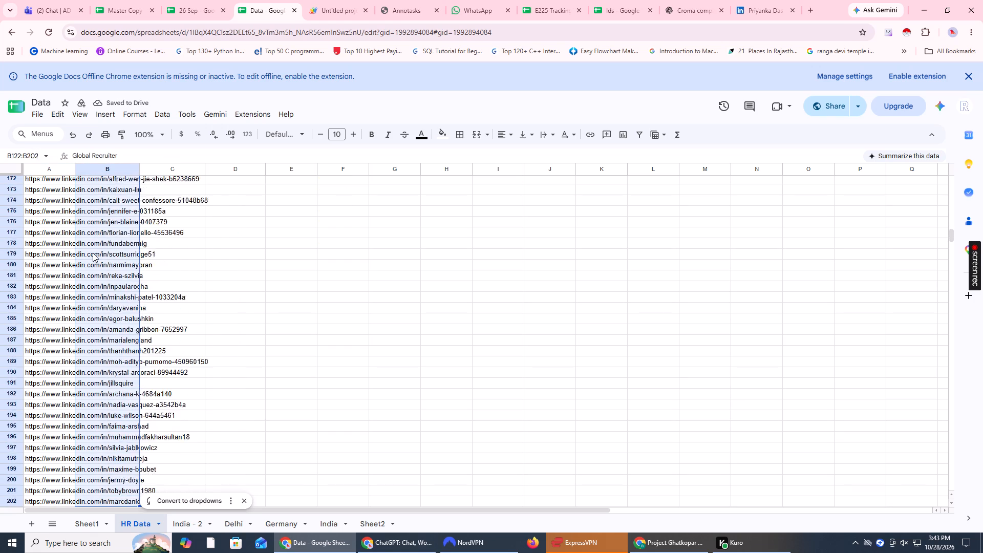
key(shift+Up)
key(shift+Up)
key(shift+Up)
key(shift+Up)
key(shift+Up)
key(shift+Up)
key(shift+Up)
key(shift+Up)
key(shift+Up)
key(shift+Up)
key(shift+Up)
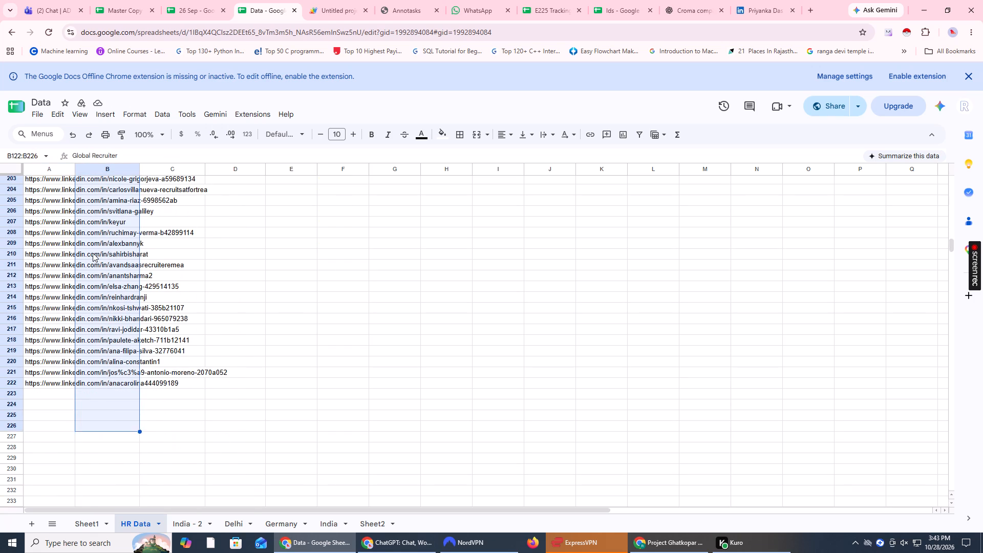
key(ctrl+d)
click(224, 327)
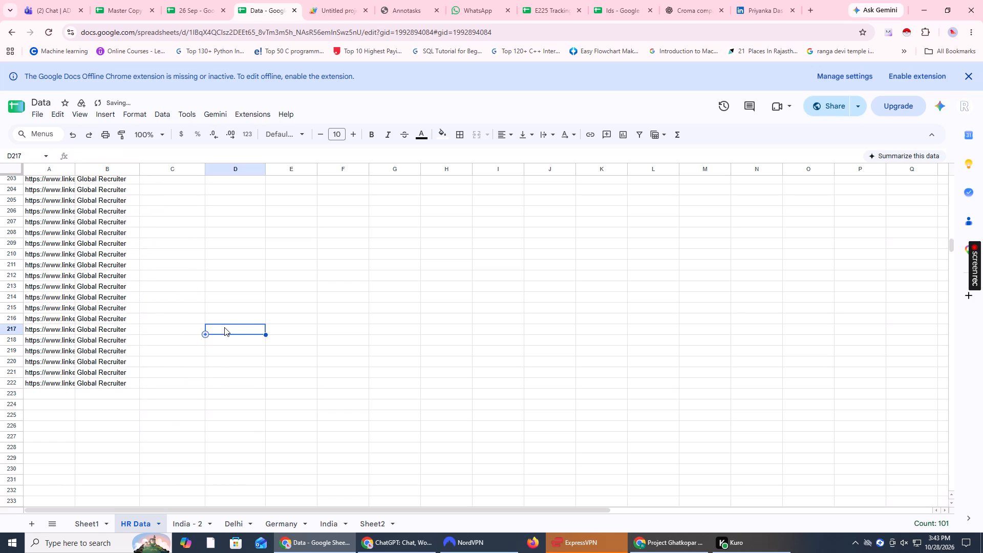
Fill Germany down the Location column of HR Data from F121 through F222.
scroll(252, 375, up, 15)
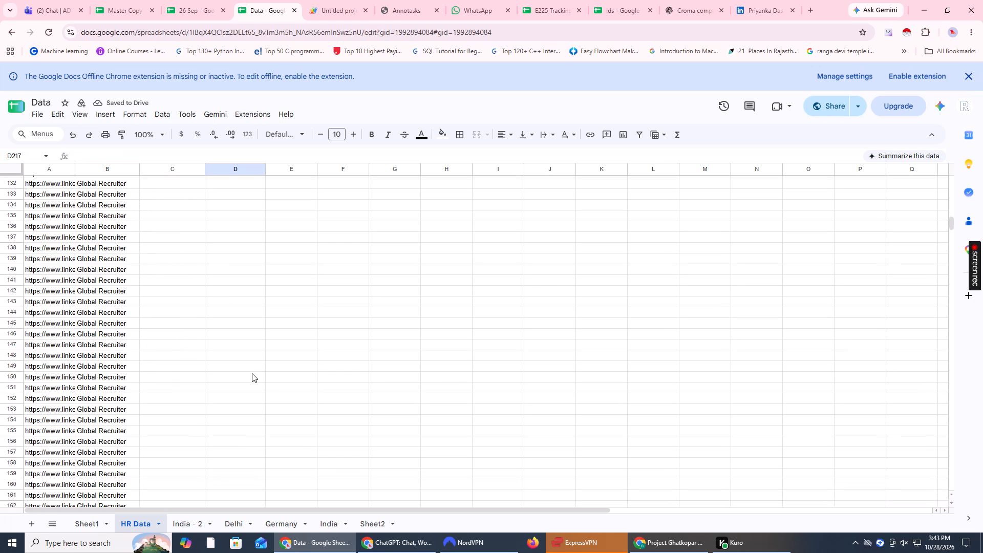
scroll(252, 373, up, 5)
click(329, 326)
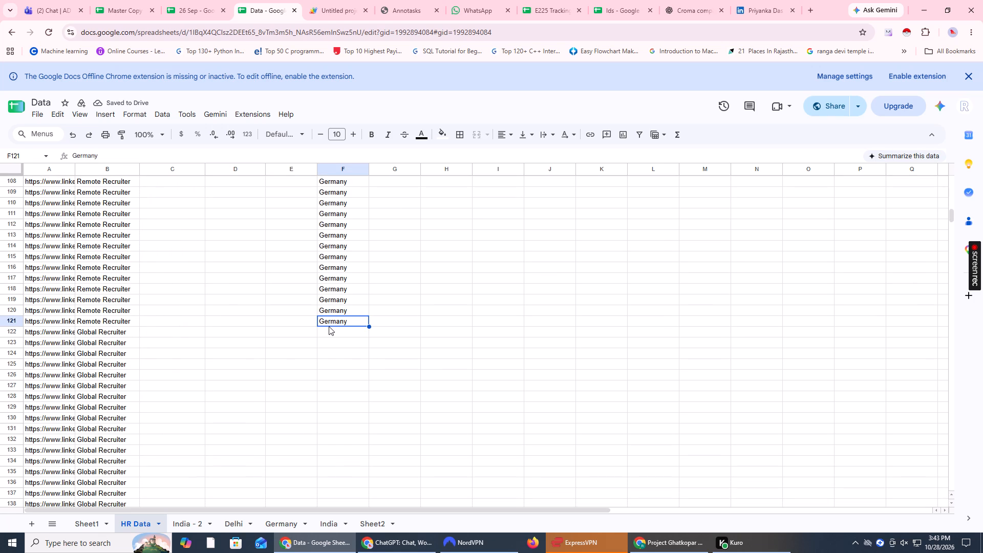
key(shift+Down)
key(shift+Down)
key(shift+Down)
key(shift+Down)
key(shift+Down)
key(shift+Down)
key(shift+Down)
key(shift+Down)
key(shift+Down)
key(shift+Down)
key(shift+Down)
key(shift+Down)
key(shift+Down)
key(shift+Down)
key(shift+Down)
key(shift+Down)
key(shift+Down)
key(shift+Down)
key(shift+Down)
key(shift+Down)
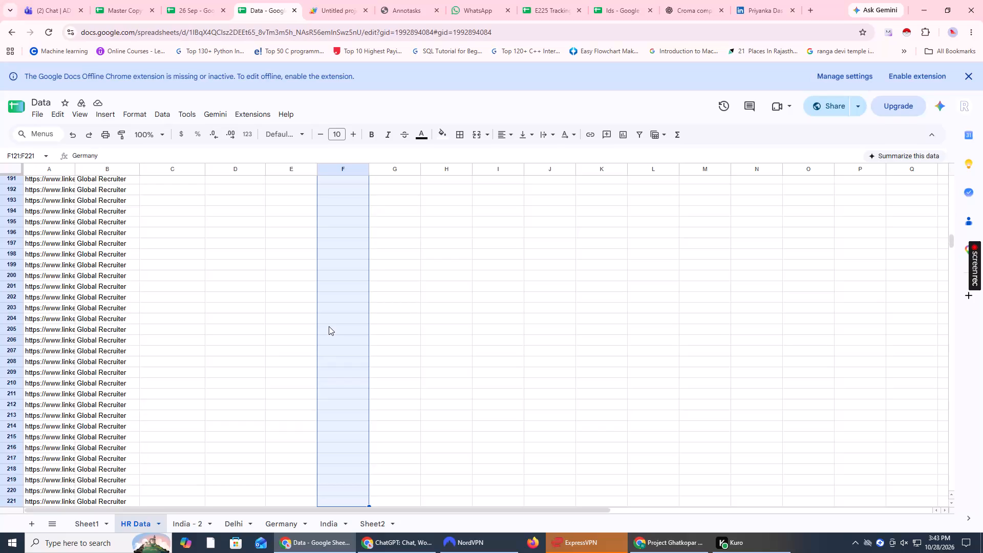
key(shift+Up)
key(shift+Up)
key(shift+Up)
key(shift+Up)
key(shift+Up)
key(shift+Up)
key(shift+Up)
key(shift+Up)
key(shift+Up)
key(shift+Up)
key(shift+Up)
key(shift+Up)
key(shift+Up)
key(shift+Up)
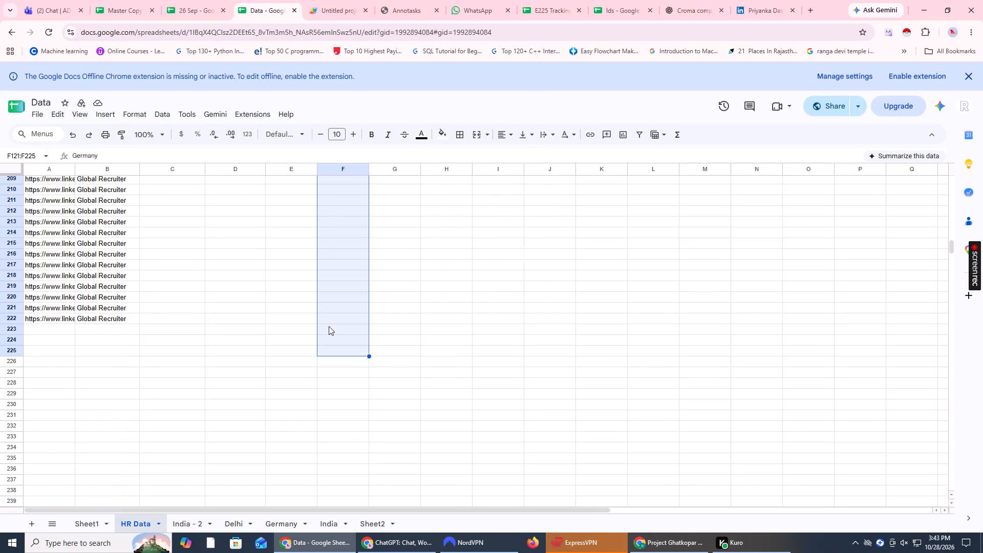
key(shift+Up)
key(shift+Up)
key(shift+Up)
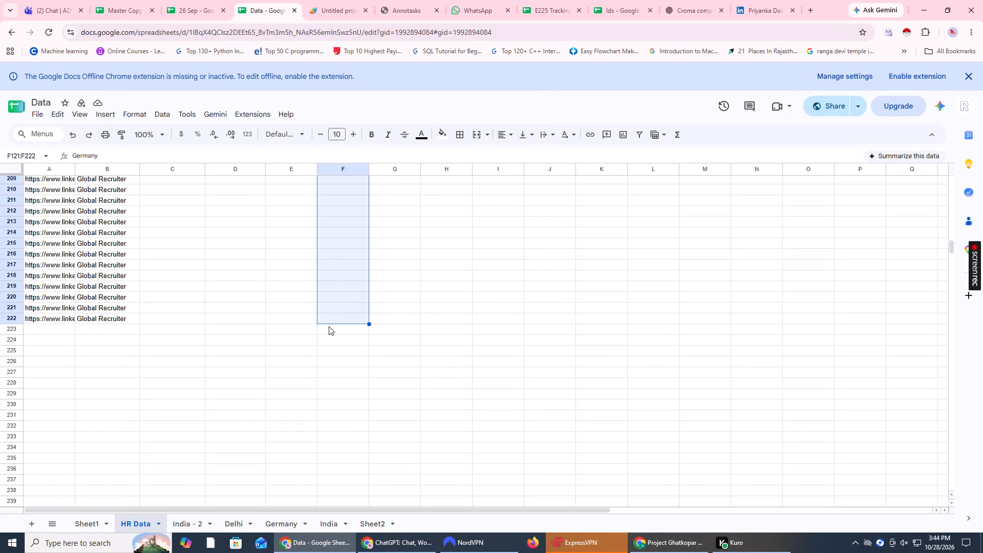
key(ctrl+d)
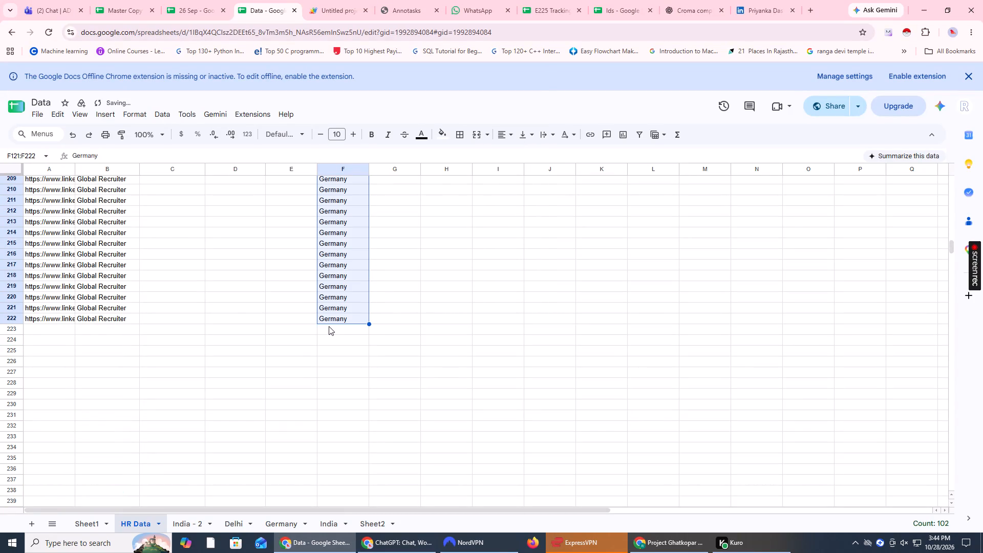
click(253, 393)
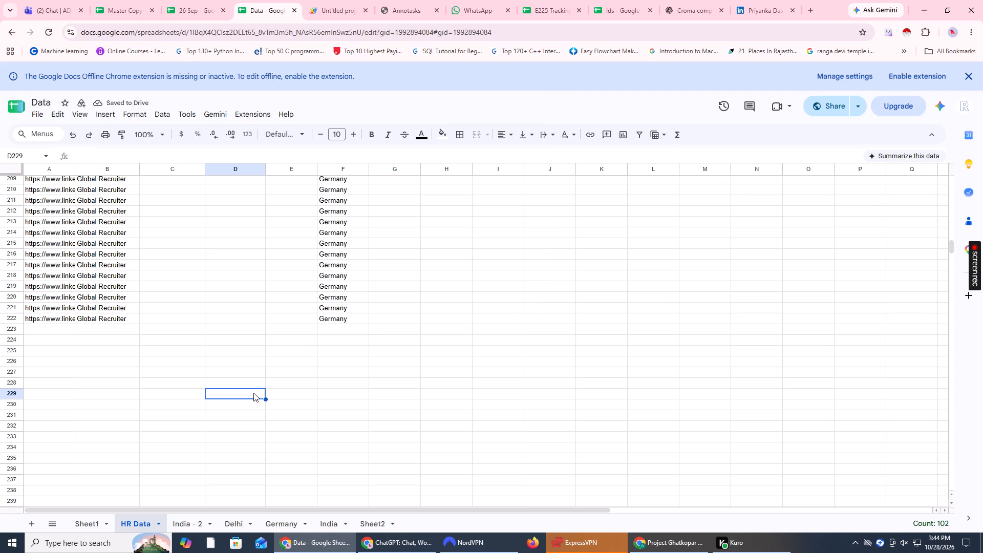
Clear the transferred links in A2:A102 of the Germany sheet and delete column A, the Global Recruiter column.
click(272, 525)
scroll(253, 408, up, 2)
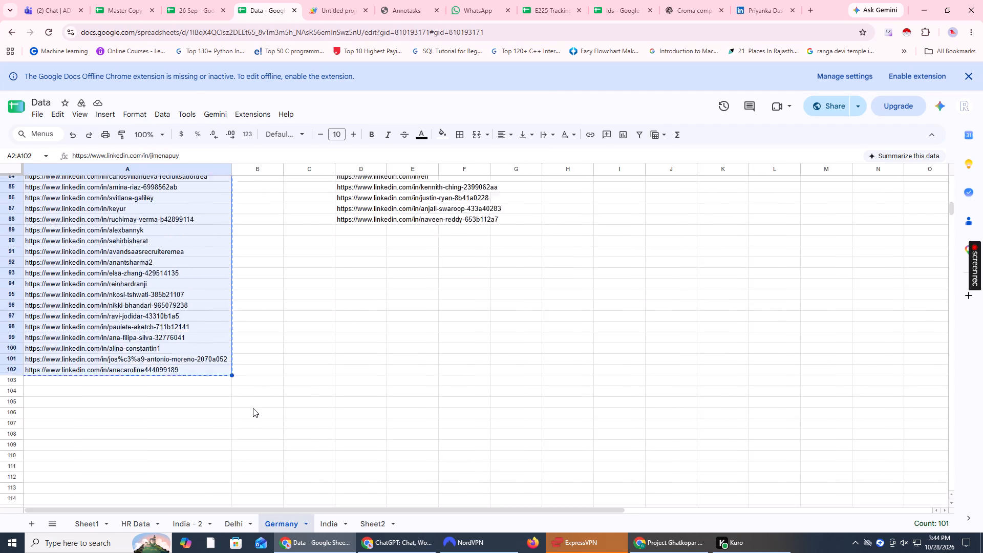
scroll(253, 408, up, 20)
scroll(253, 408, up, 5)
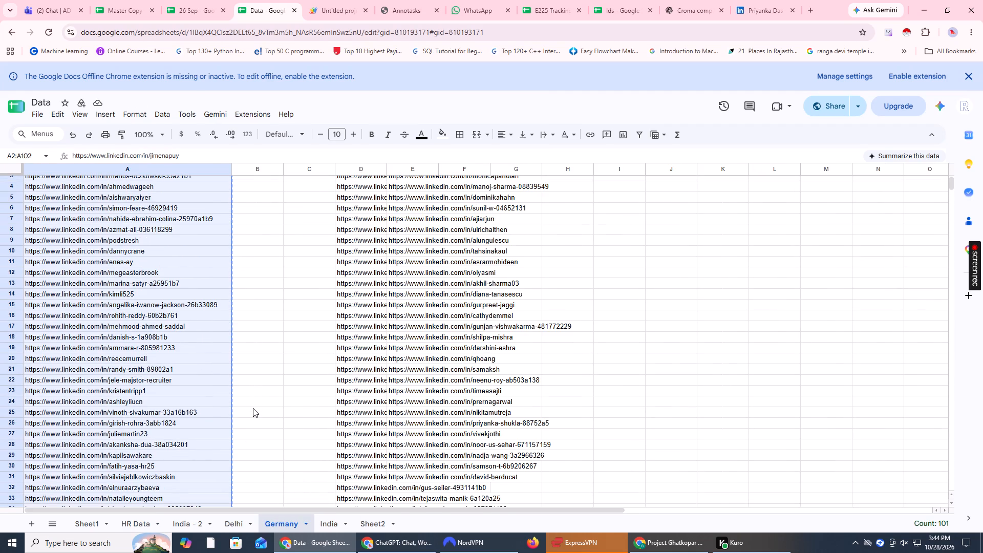
key(Delete)
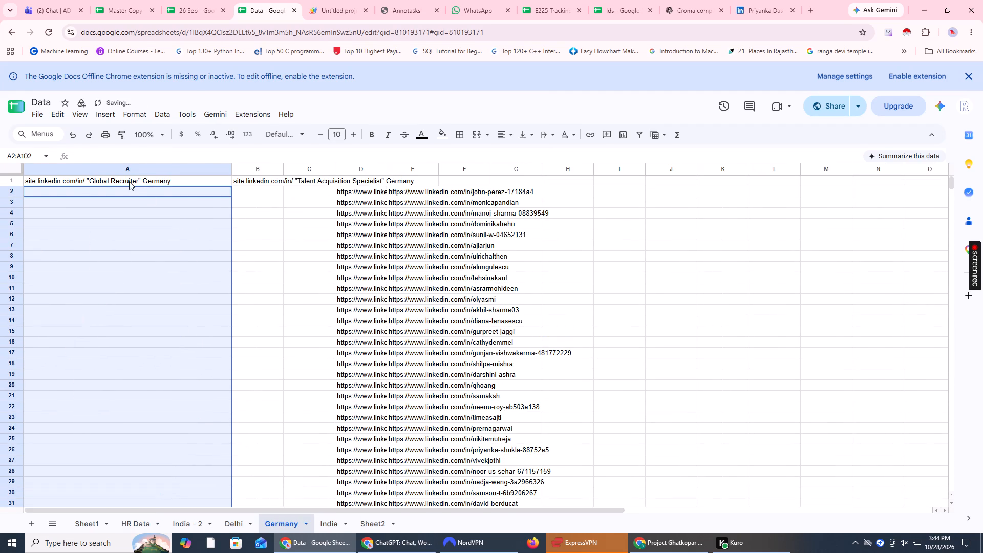
click(129, 181)
click(96, 166)
right_click(96, 166)
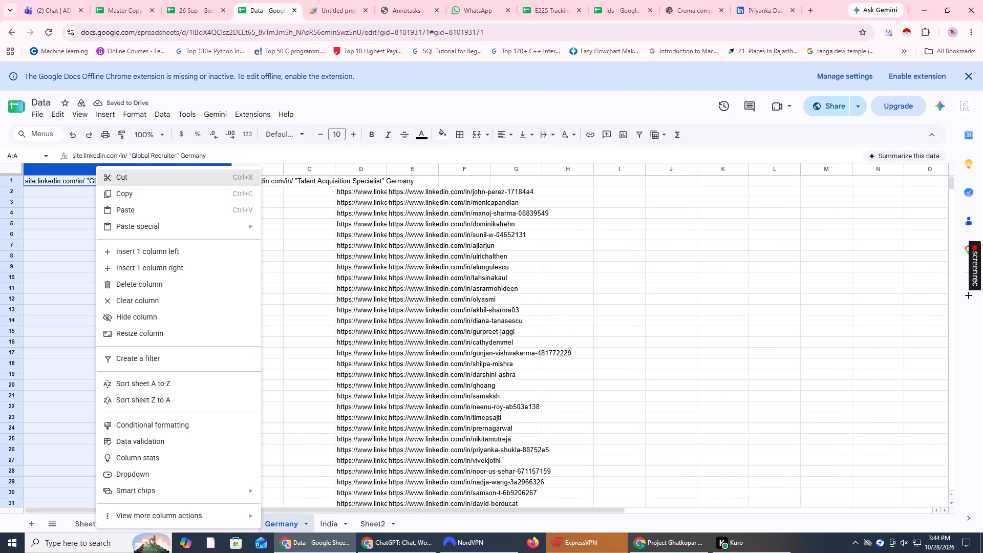
click(149, 286)
click(468, 355)
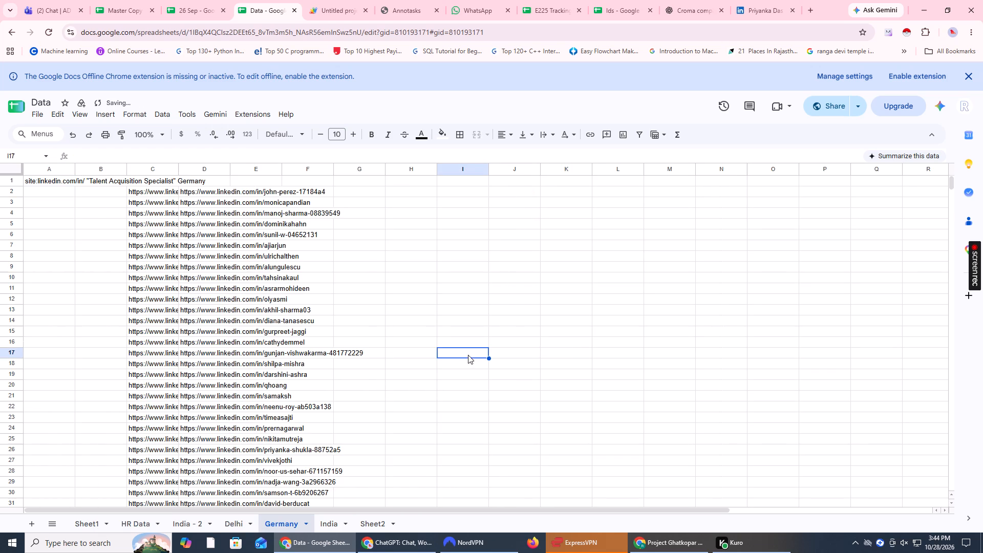
Widen columns C and D of the Germany sheet to show more of their LinkedIn profile links.
click(57, 183)
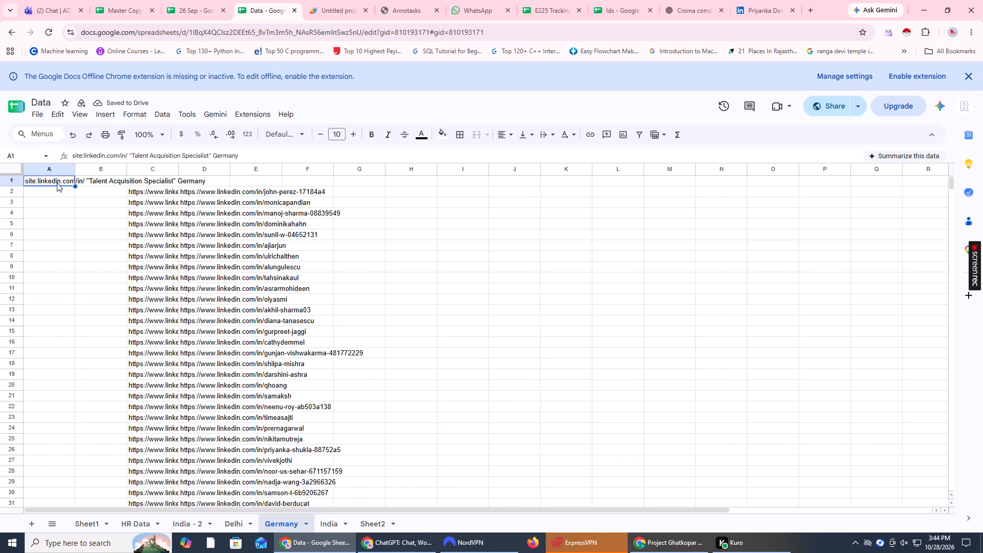
click(95, 181)
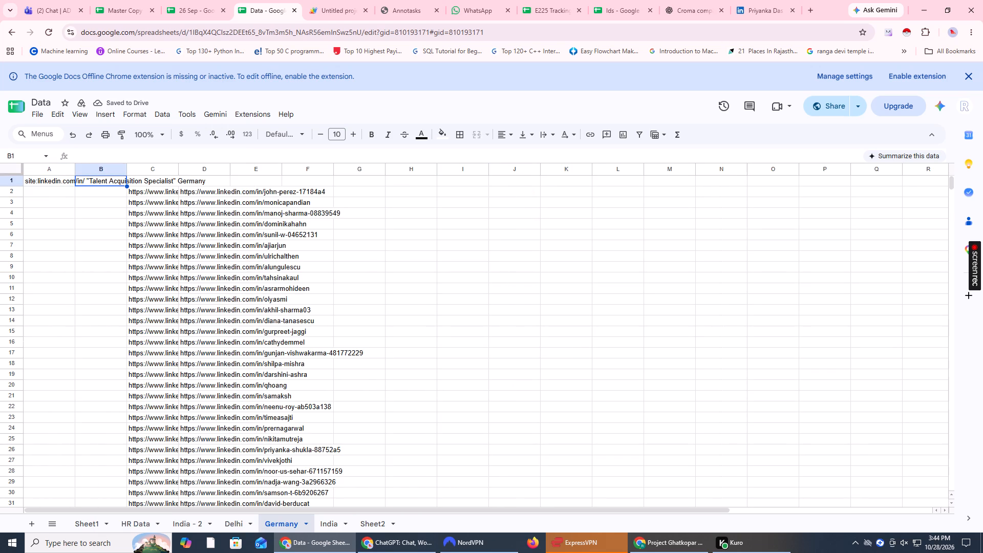
click(44, 181)
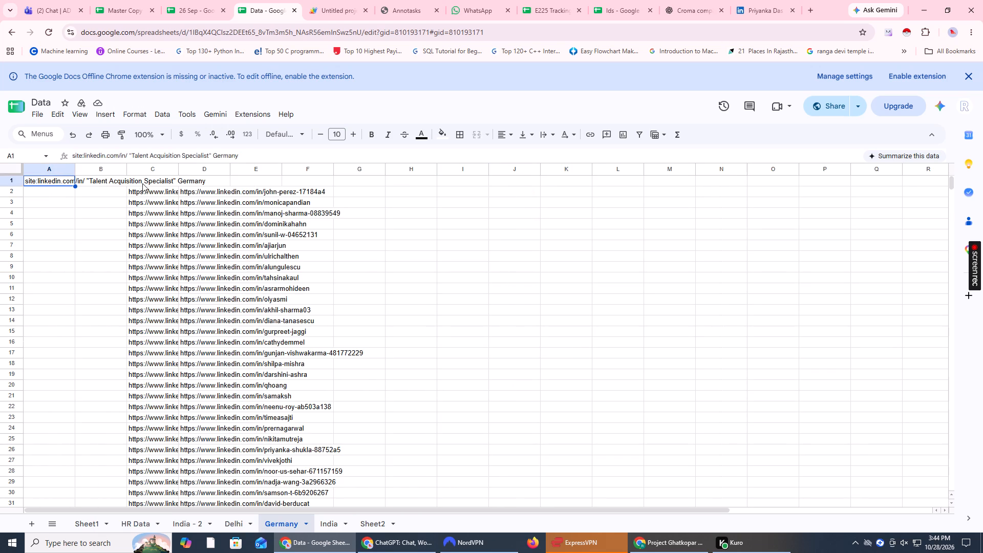
click(145, 191)
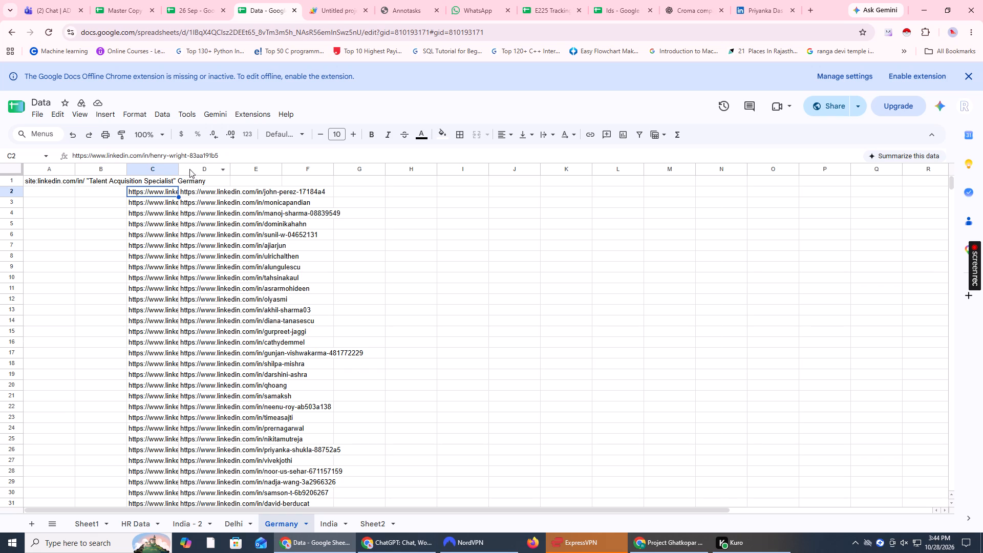
drag(179, 168, 240, 174)
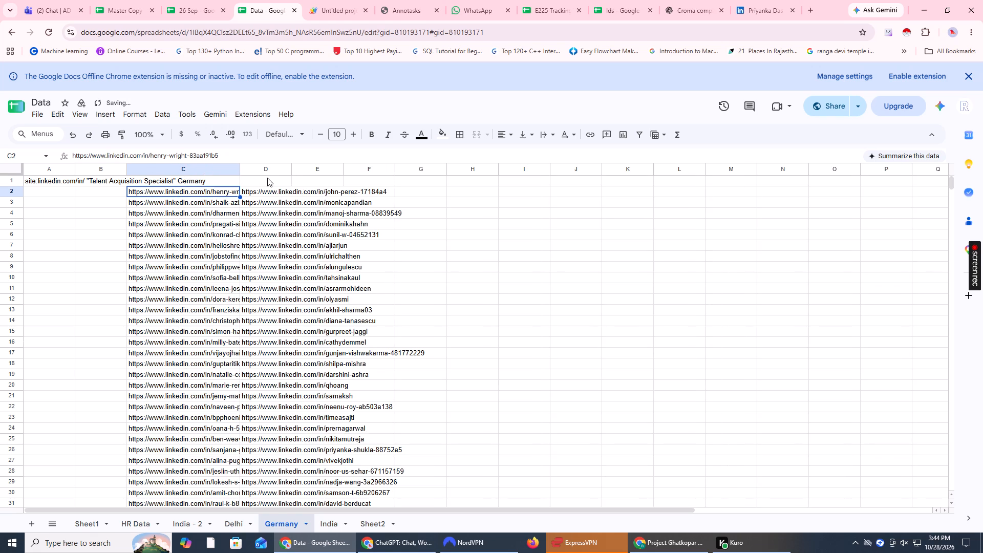
drag(293, 173, 329, 173)
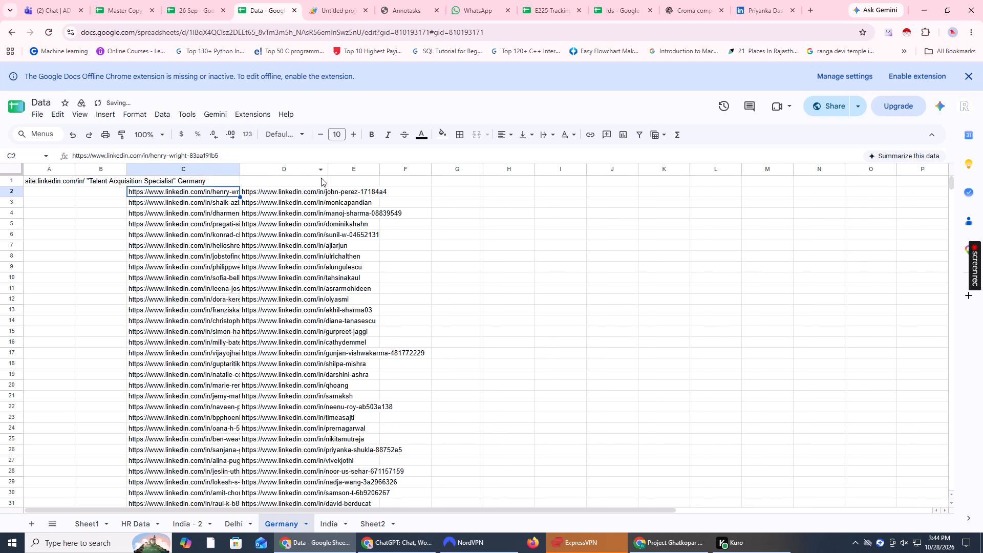
drag(327, 170, 409, 173)
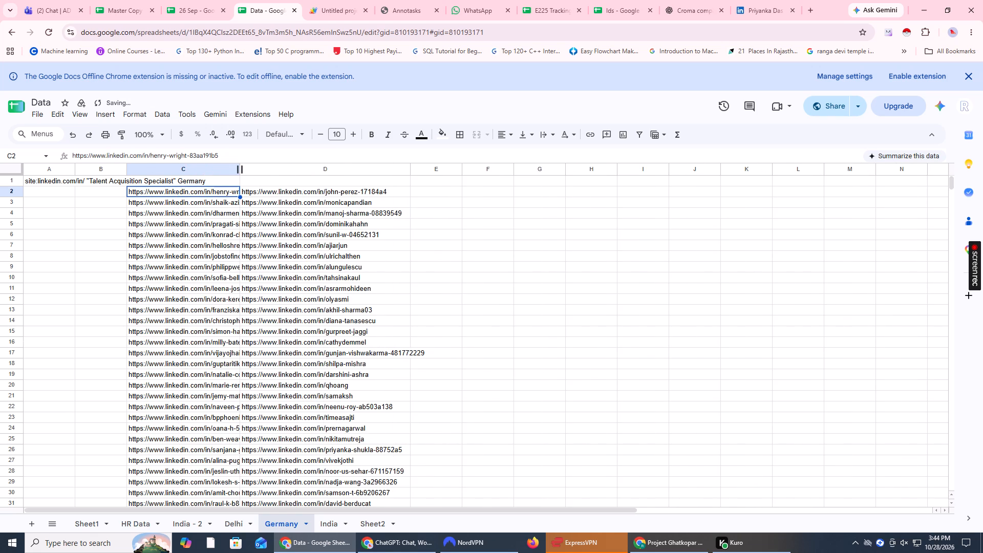
drag(241, 172, 318, 169)
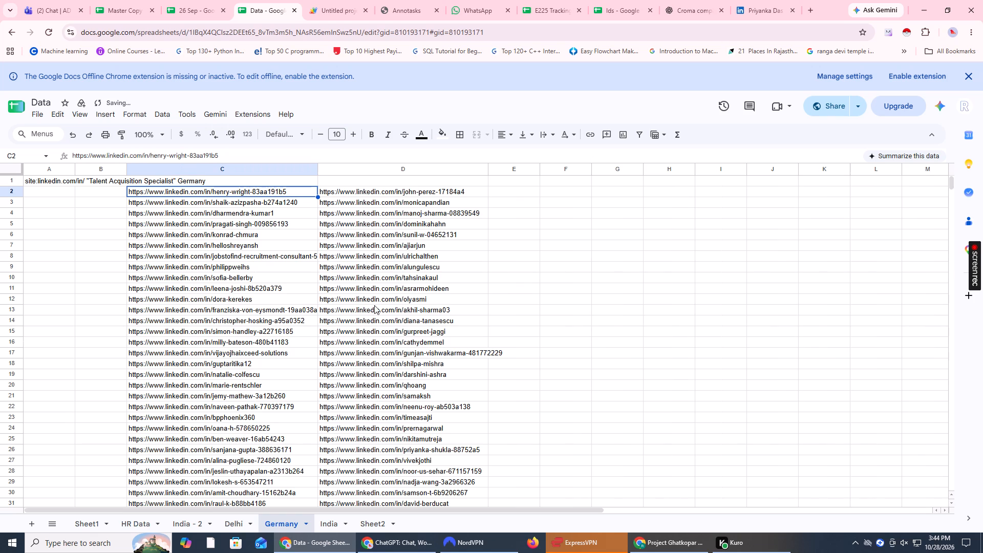
Copy the profile link in D2 of the Germany sheet and close the ChatGPT browser window.
scroll(373, 289, down, 10)
scroll(371, 294, up, 12)
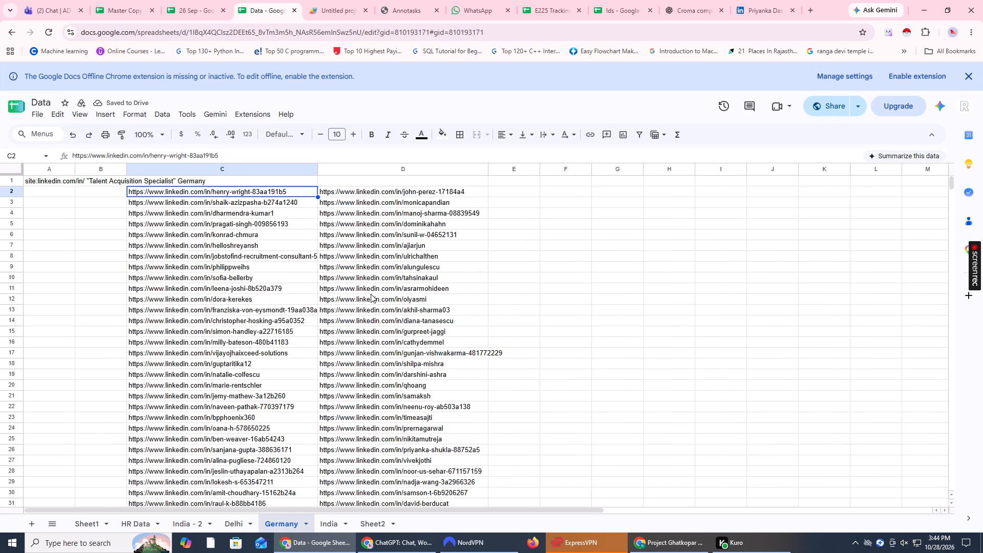
click(391, 194)
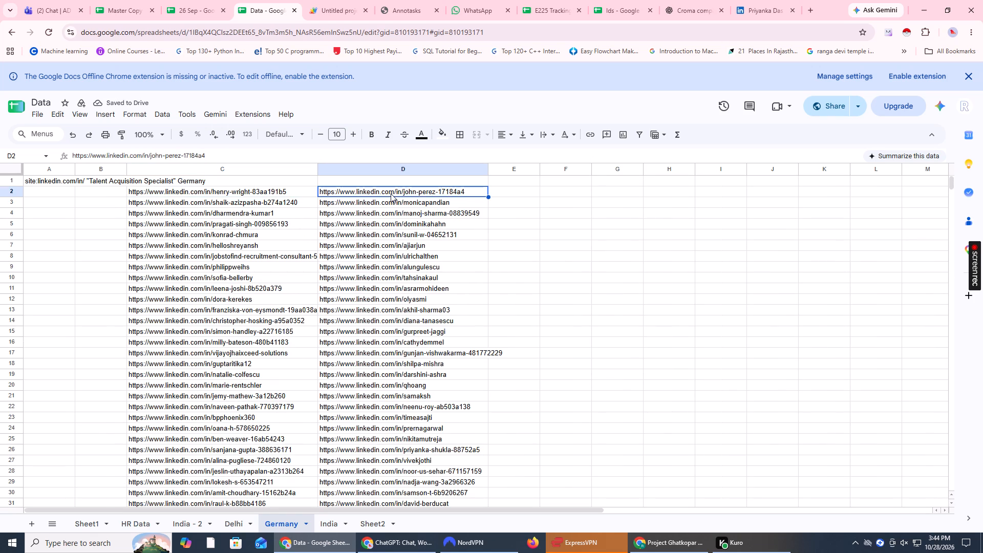
key(ctrl+c)
click(395, 542)
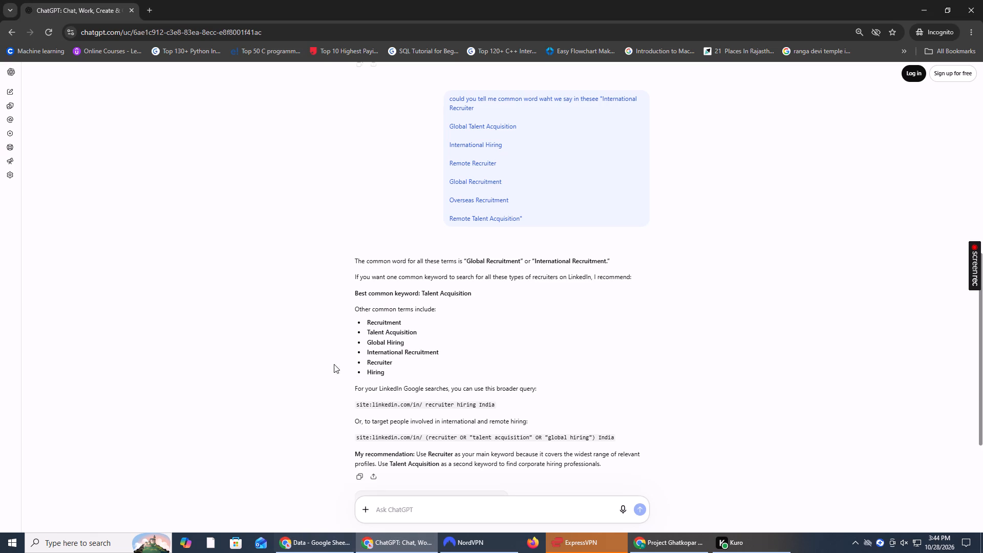
click(978, 2)
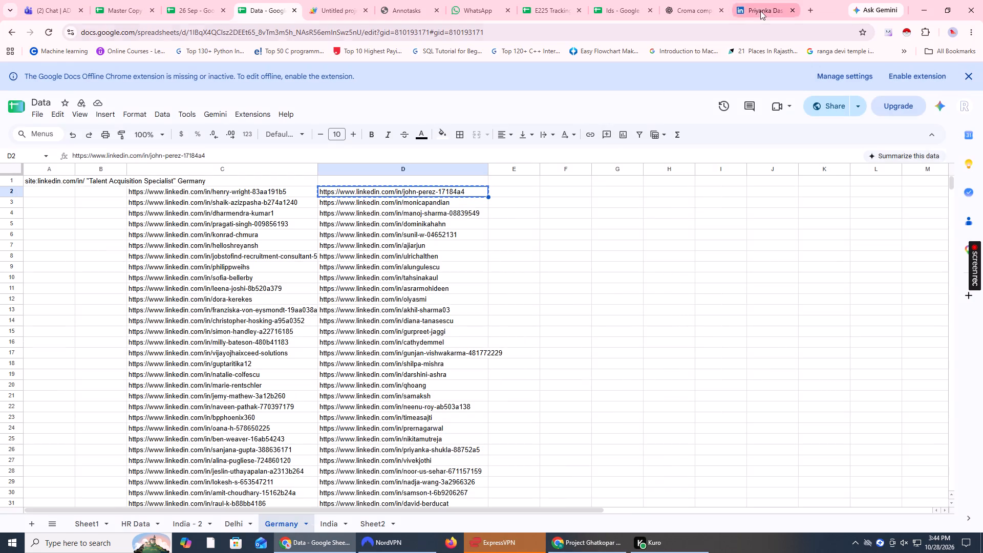
Open the copied LinkedIn profile link in a new tab detached into its own browser window.
click(760, 11)
click(808, 10)
drag(764, 0, 761, 131)
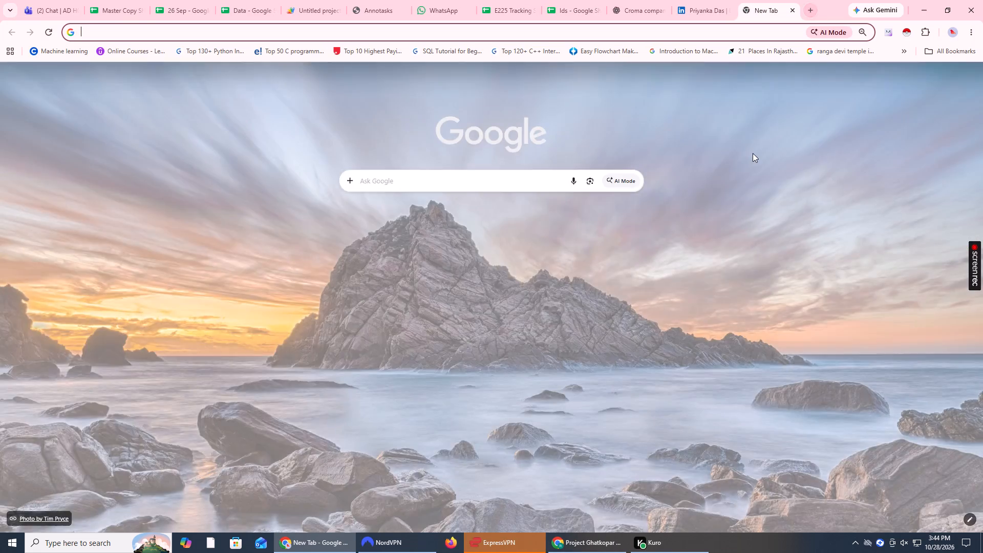
click(559, 156)
key(ctrl+v)
key(Return)
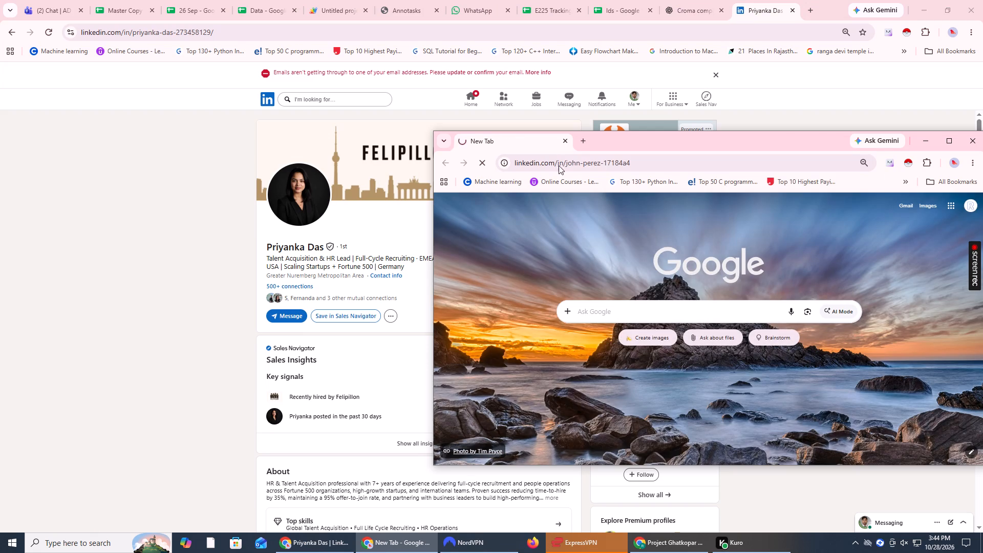
Open the profile link from D3 of the Germany sheet in the separate browser window, and close the main window's LinkedIn profile.
click(271, 0)
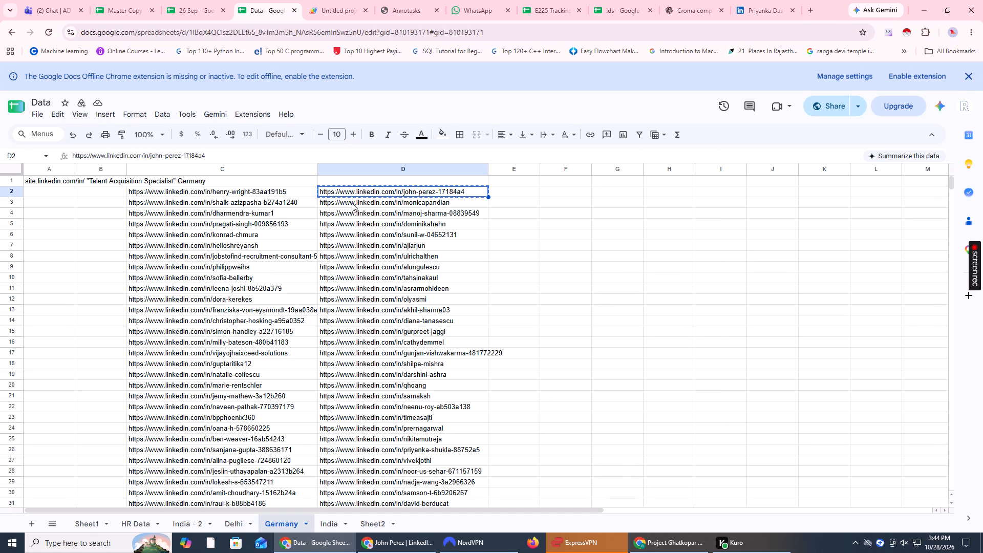
click(352, 202)
key(ctrl+c)
click(749, 13)
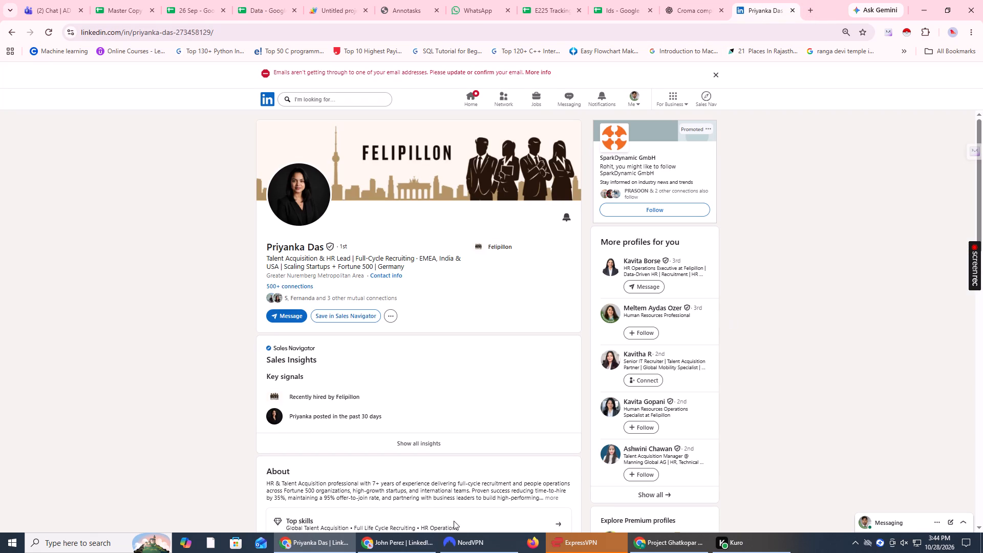
click(393, 552)
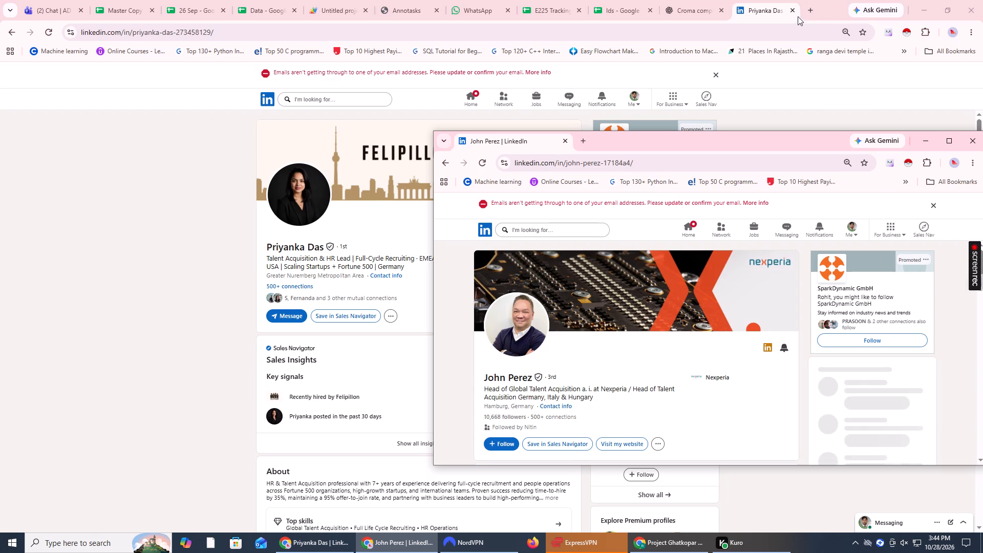
click(793, 8)
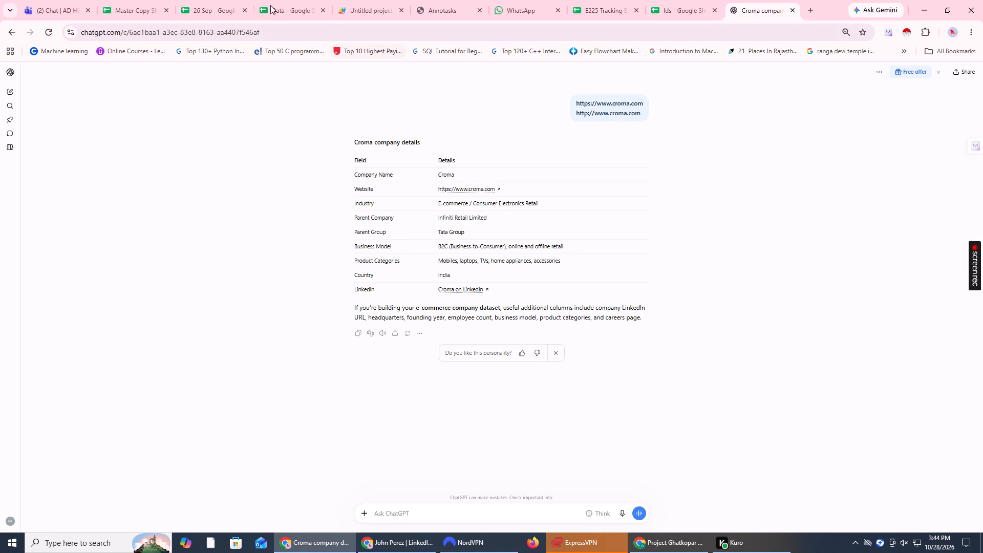
click(276, 0)
click(397, 543)
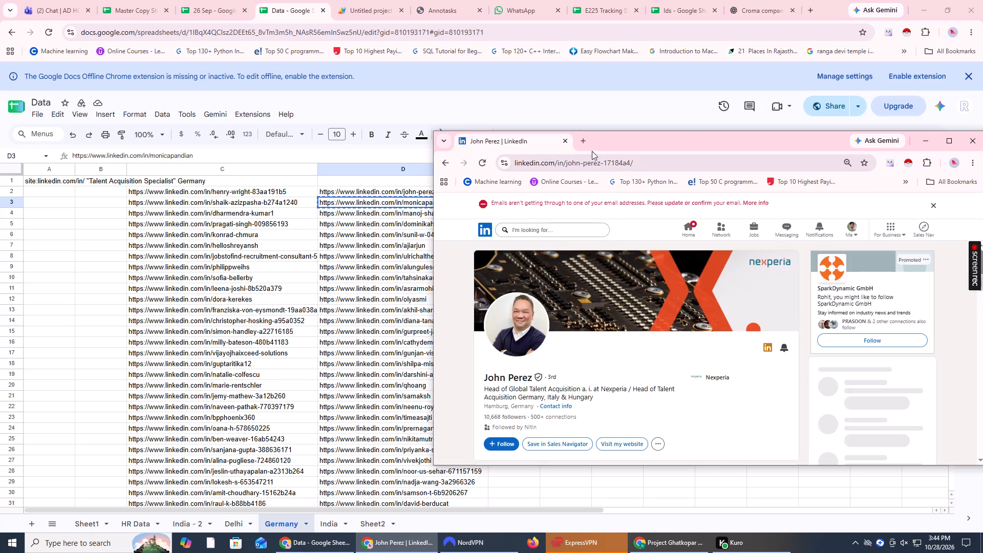
click(583, 141)
key(ctrl+v)
key(Return)
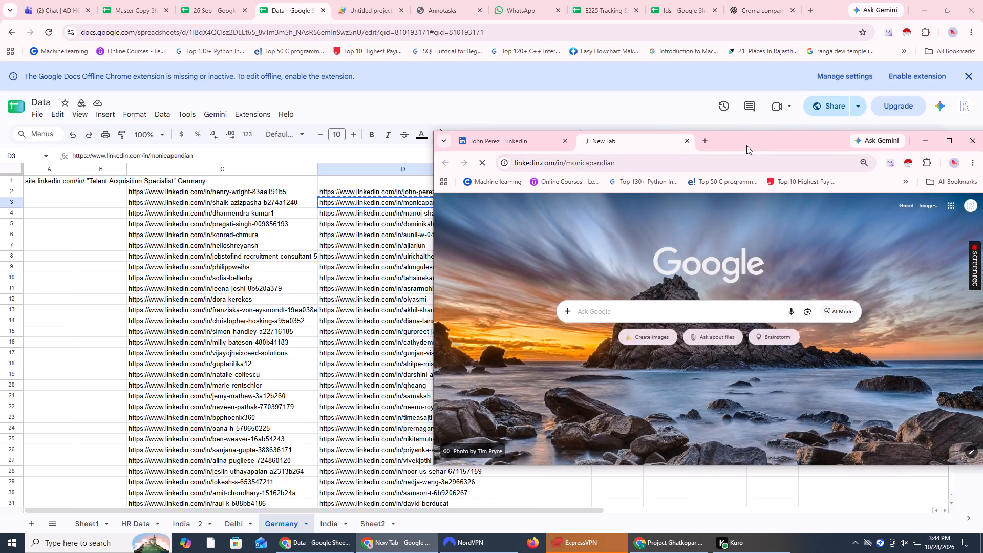
drag(746, 145, 569, 145)
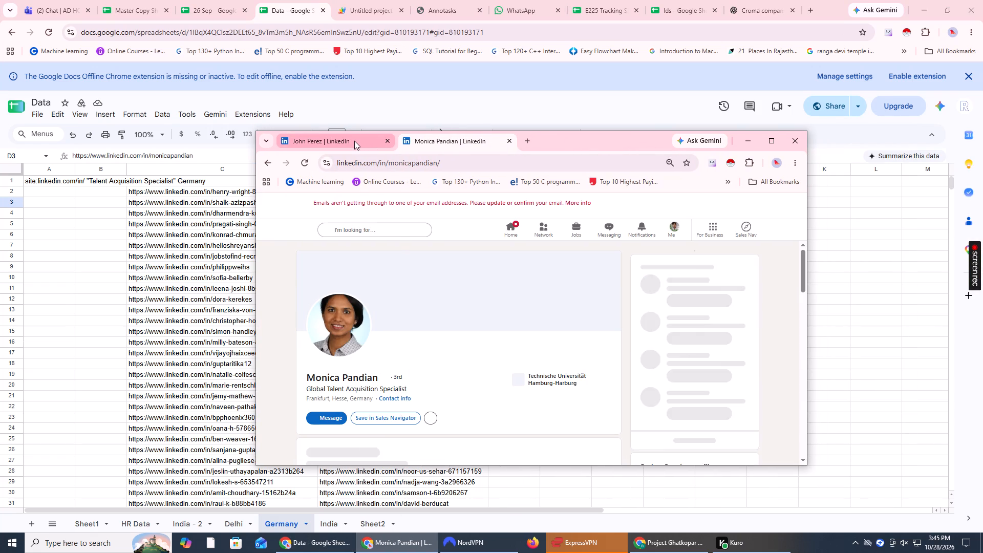
Compare the job headlines of the D2 and D3 profiles to find the search keyword they share.
click(354, 141)
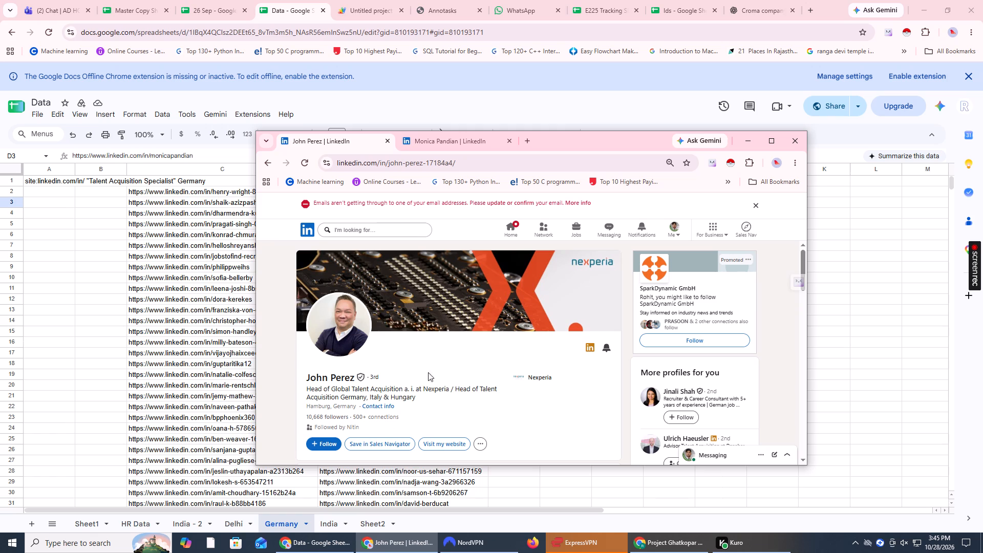
click(462, 143)
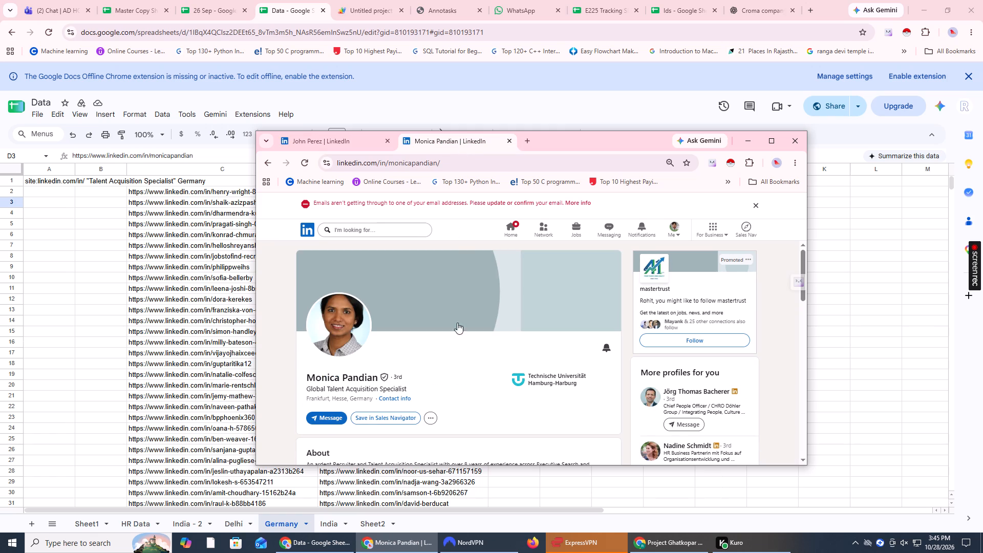
click(335, 145)
scroll(425, 357, down, 2)
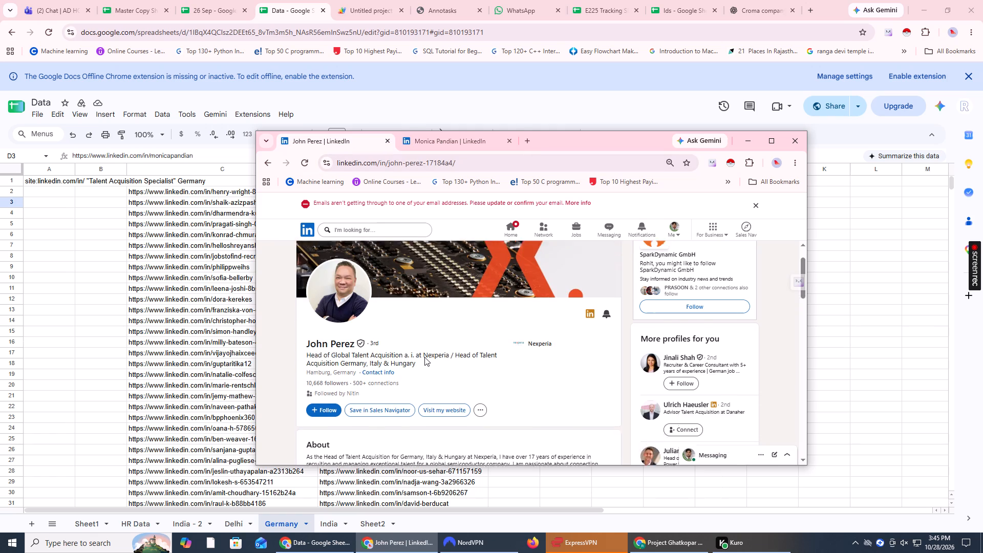
scroll(424, 357, down, 1)
scroll(424, 357, up, 2)
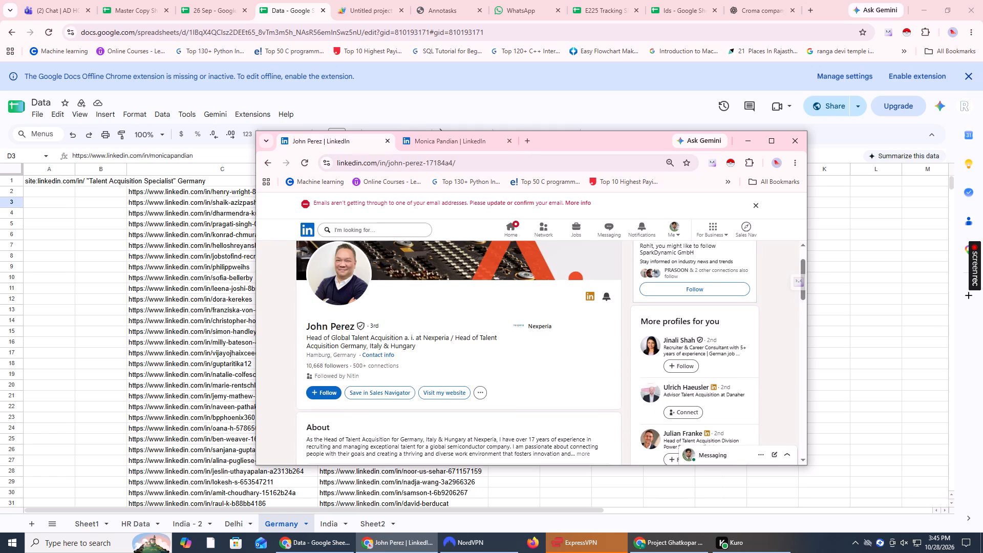
Search both the D2 and D3 profile pages for the headline phrase "Global Talent Acquisition".
drag(402, 338, 326, 338)
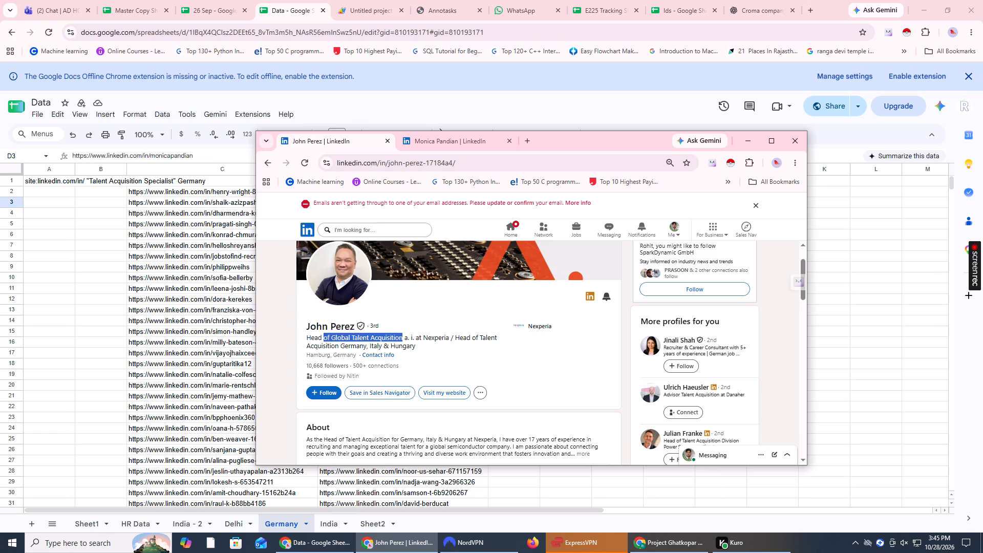
drag(326, 338, 333, 337)
key(ctrl+c)
key(ctrl+f)
key(ctrl+v)
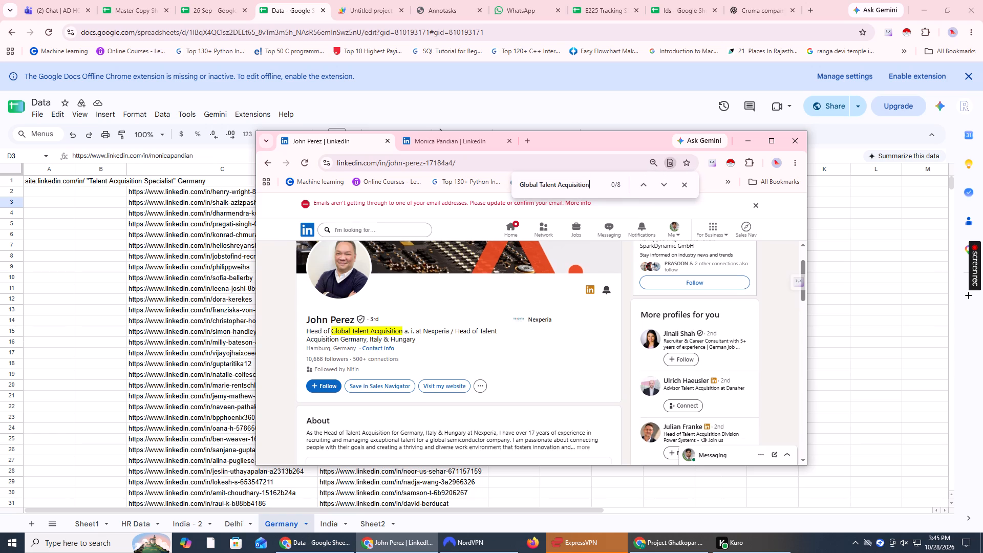
click(462, 143)
key(ctrl+f)
key(ctrl+v)
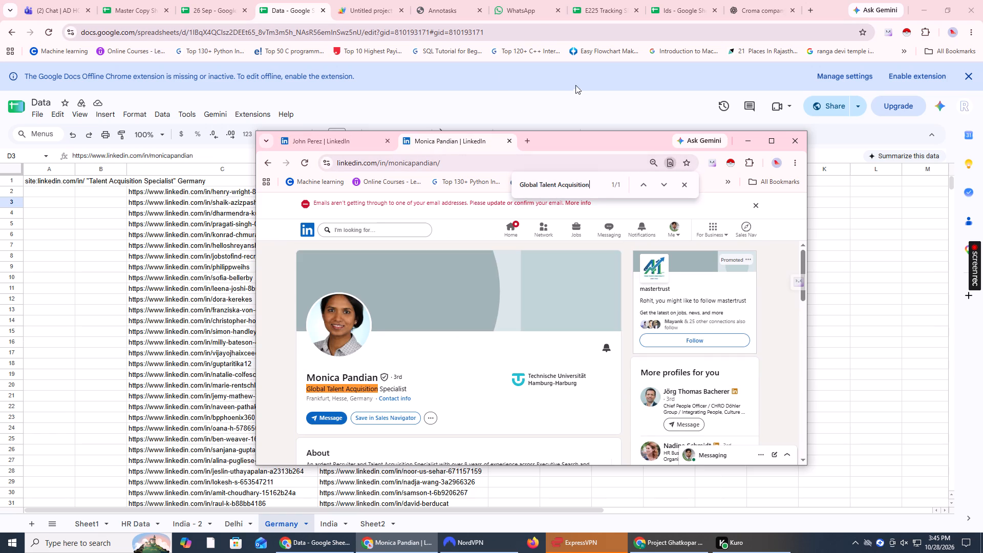
Open the profile link from D4 of the Germany sheet in another tab of the separate profile window.
click(173, 268)
click(368, 213)
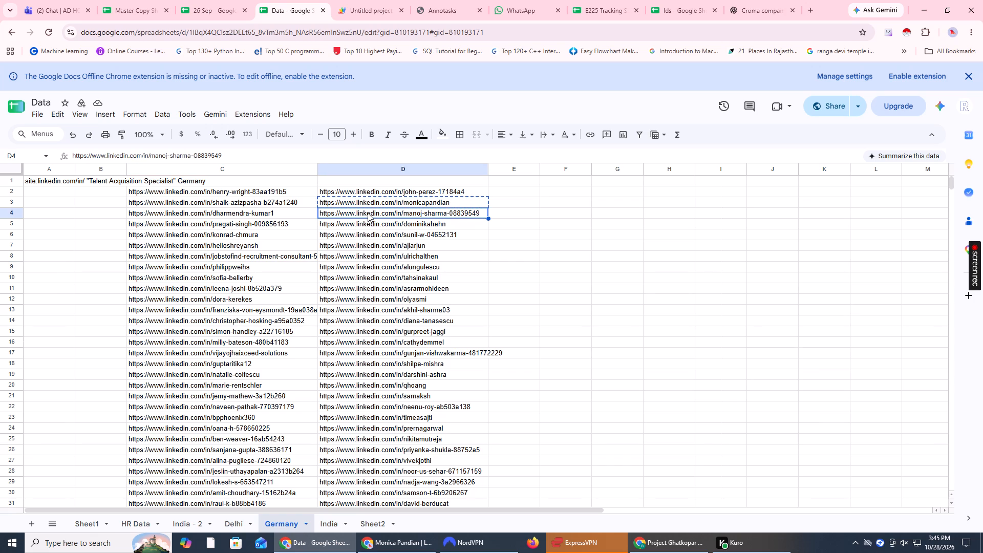
key(ctrl+c)
click(398, 549)
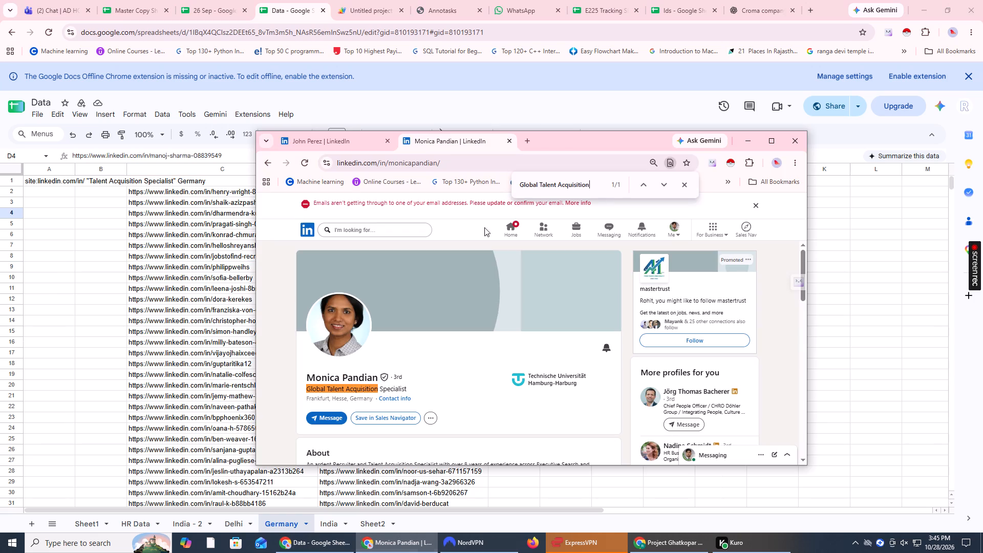
click(530, 142)
key(ctrl+v)
key(Return)
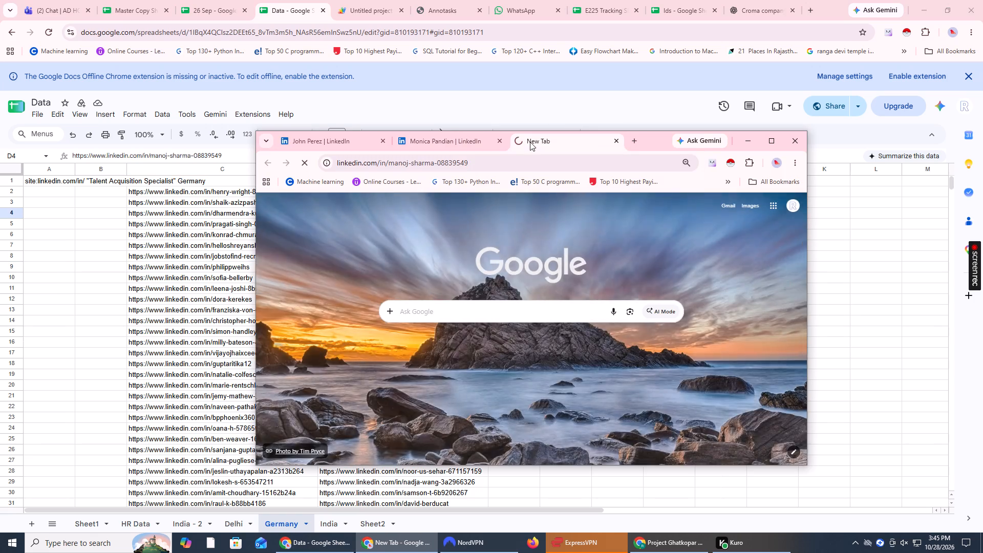
Copy the phrase "Global Talent Acquisition" from the D3 profile's page search and search the D4 profile for it.
click(446, 145)
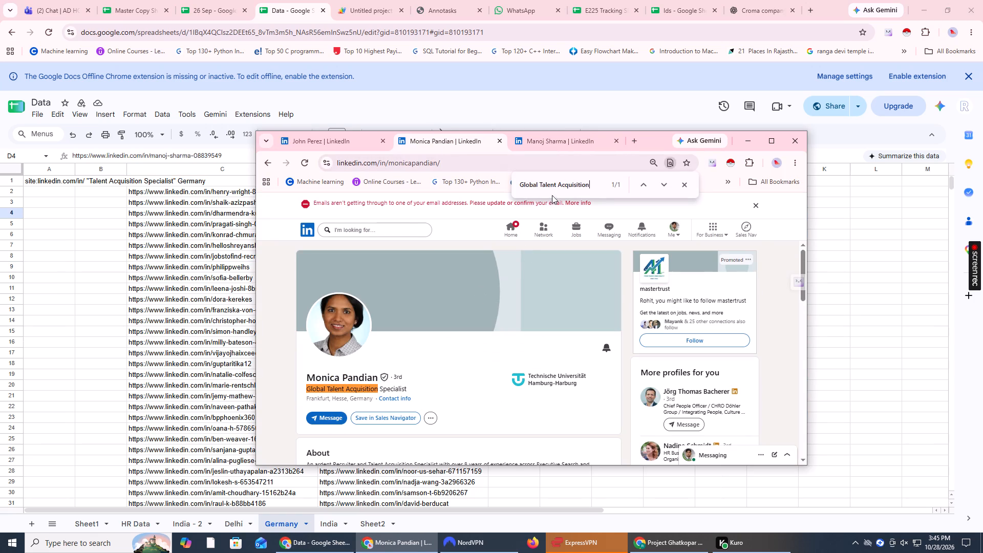
triple_click(553, 188)
key(ctrl+c)
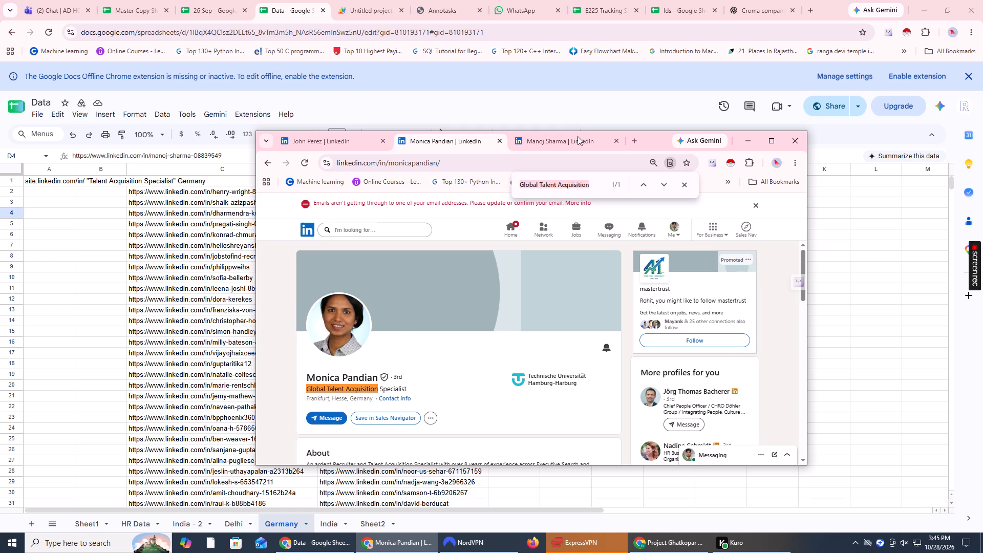
click(564, 135)
key(ctrl+f)
key(ctrl+v)
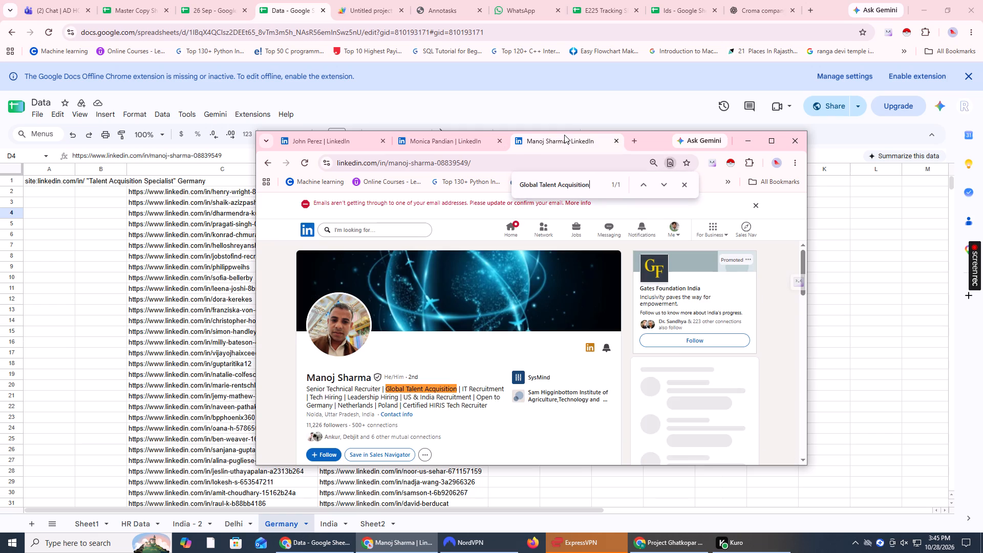
key(Return)
Enter the keyword "Global Talent Acquisition" in B223 of the HR Data sheet.
click(62, 265)
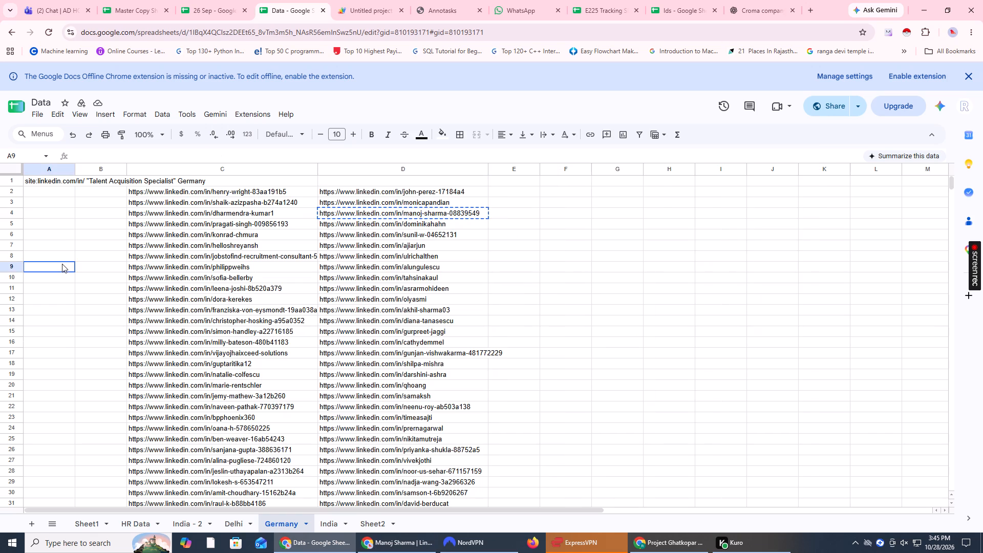
scroll(240, 371, up, 3)
click(138, 523)
click(90, 330)
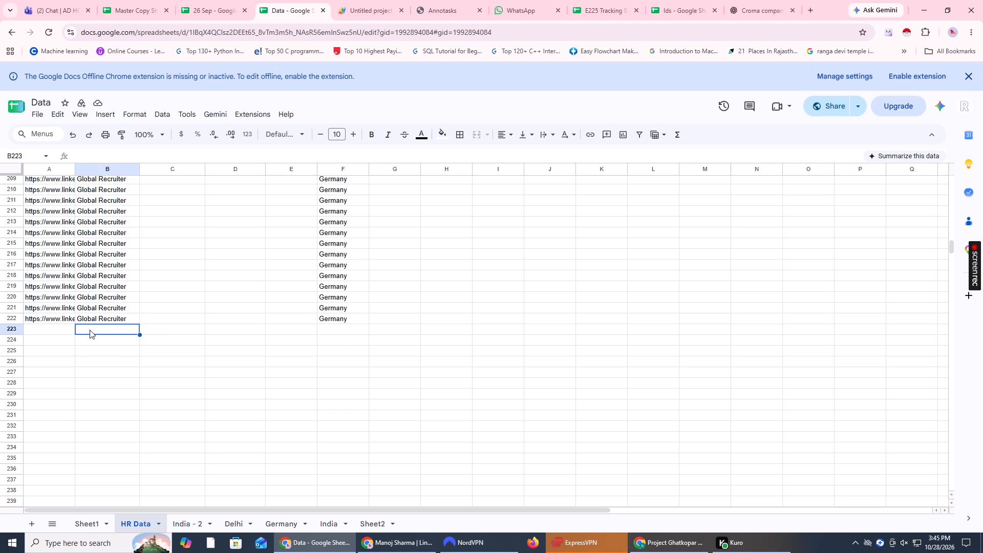
key(ctrl+v)
click(94, 352)
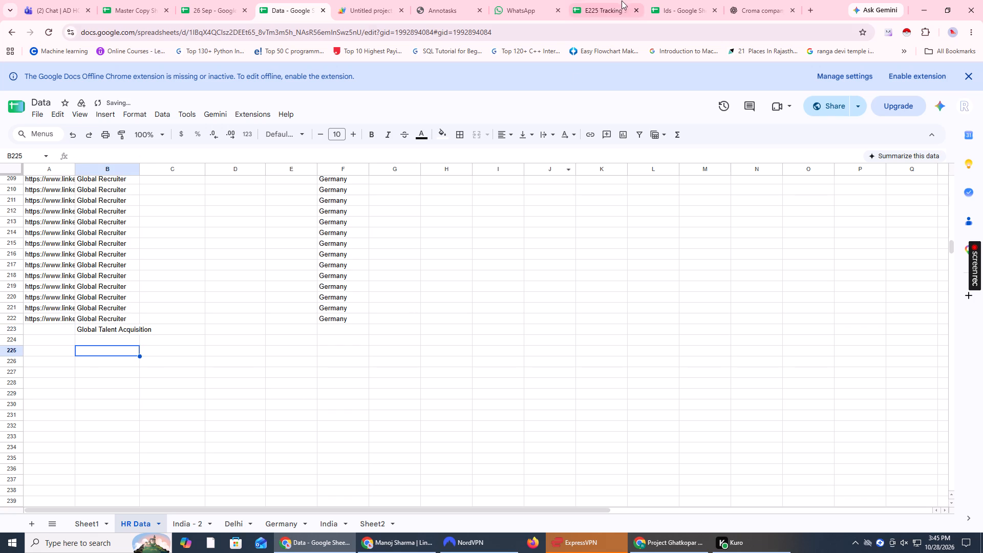
Cut the LinkedIn profile links in D2:D31 of the Germany sheet.
click(281, 529)
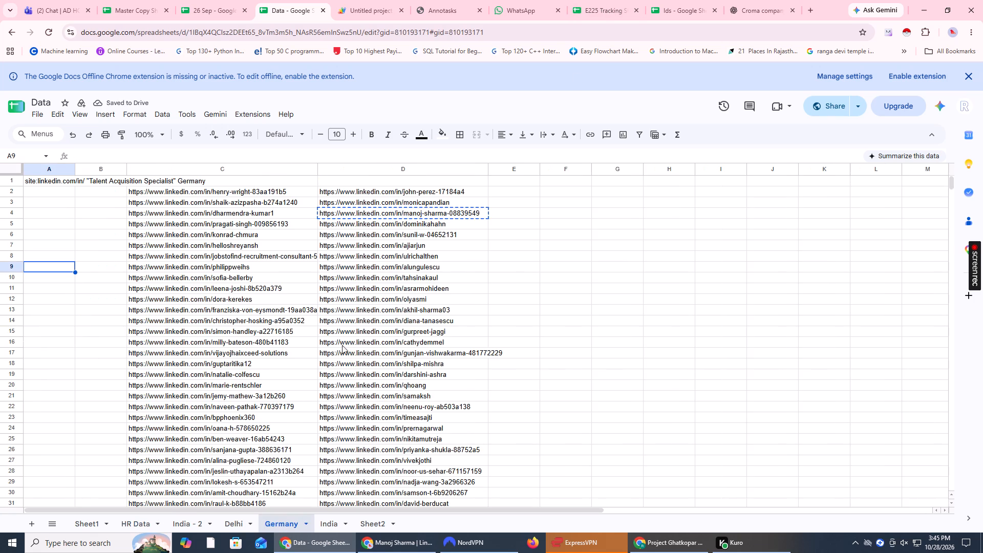
scroll(353, 344, up, 5)
click(368, 194)
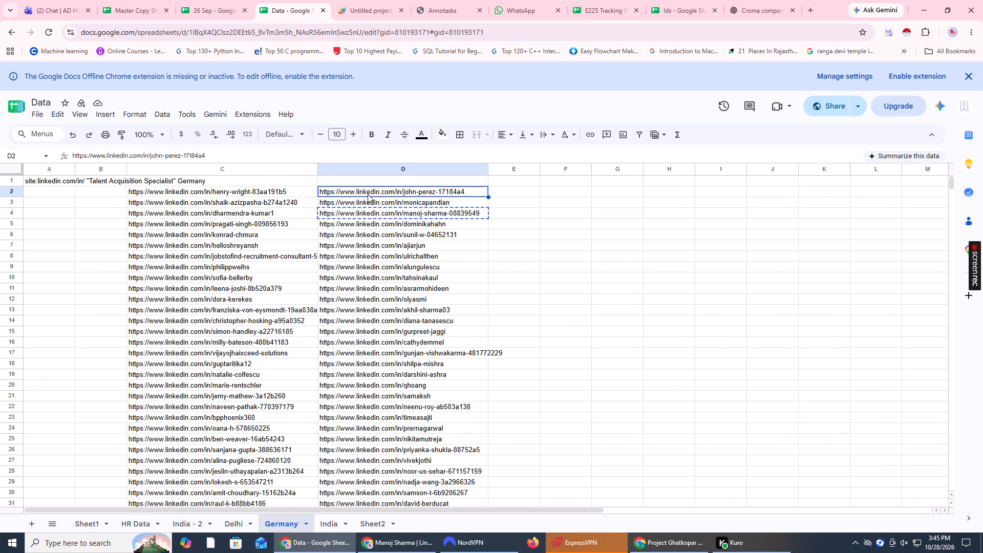
key(shift+Down)
key(shift+Down)
key(shift+Down)
key(shift+Down)
key(shift+Down)
key(shift+Down)
key(shift+Down)
key(shift+Down)
key(shift+Down)
key(shift+Down)
key(shift+Down)
key(shift+Down)
key(shift+Down)
key(shift+Down)
key(shift+Down)
key(shift+Down)
key(shift+Down)
key(shift+Down)
key(shift+Down)
key(shift+Down)
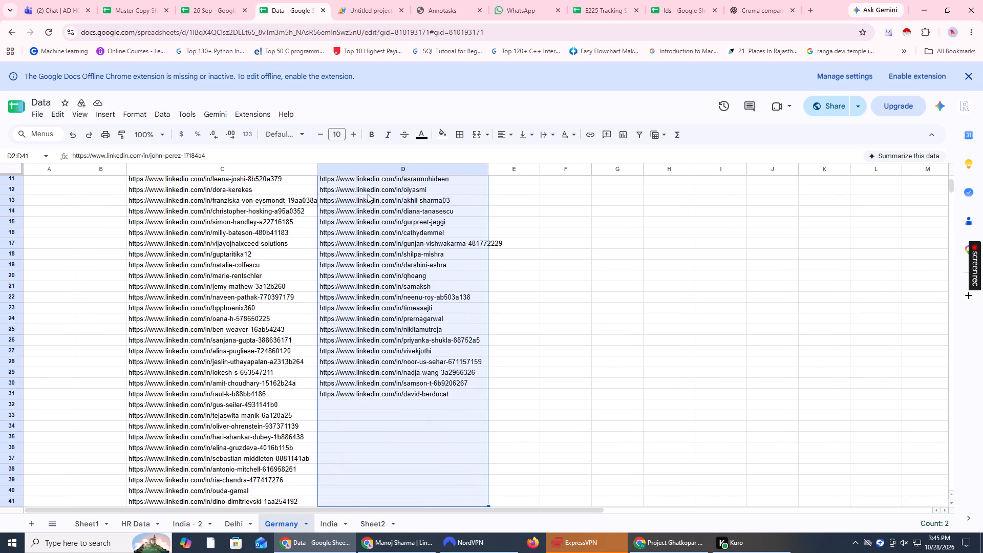
key(shift+Up)
key(shift+Up)
key(shift+Up)
key(shift+Up)
key(shift+Up)
key(shift+Up)
key(shift+Up)
key(shift+Up)
key(shift+Up)
key(shift+Up)
key(shift+Up)
key(shift+Up)
key(shift+Up)
key(shift+Up)
key(shift+Up)
key(shift+Up)
key(shift+Up)
key(shift+Up)
key(shift+Down)
key(shift+Down)
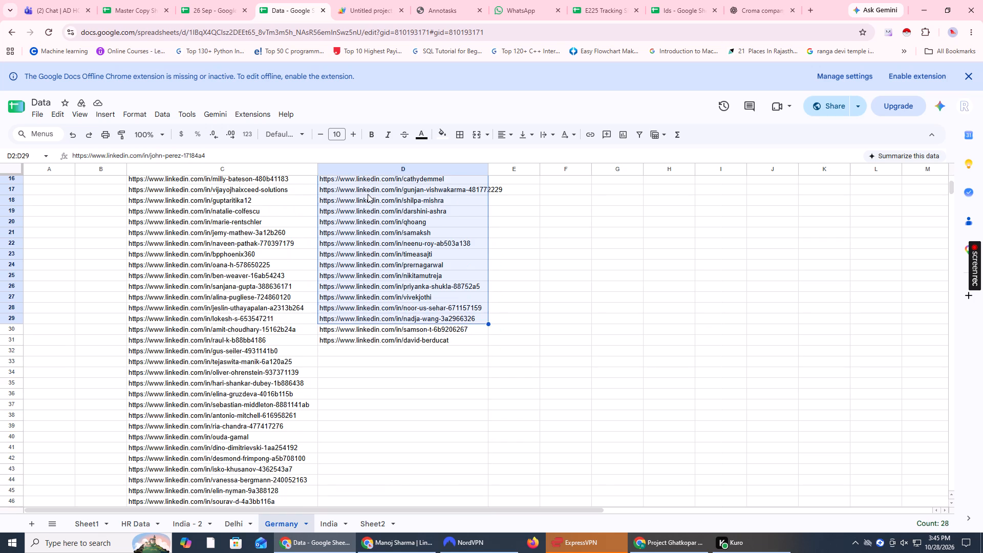
key(shift+Down)
key(ctrl+x)
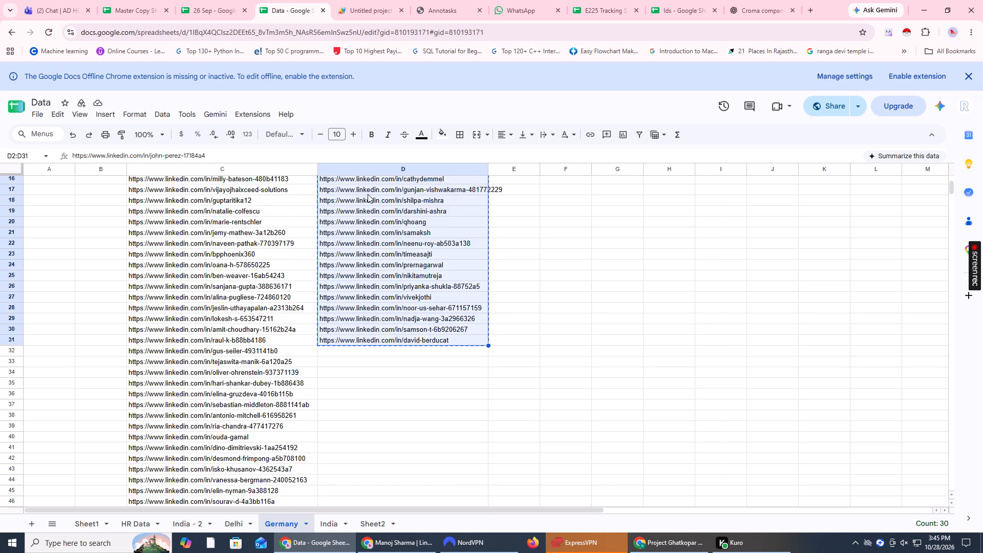
Recheck the three open profiles for the phrase "Global Talent Acquisition".
click(390, 551)
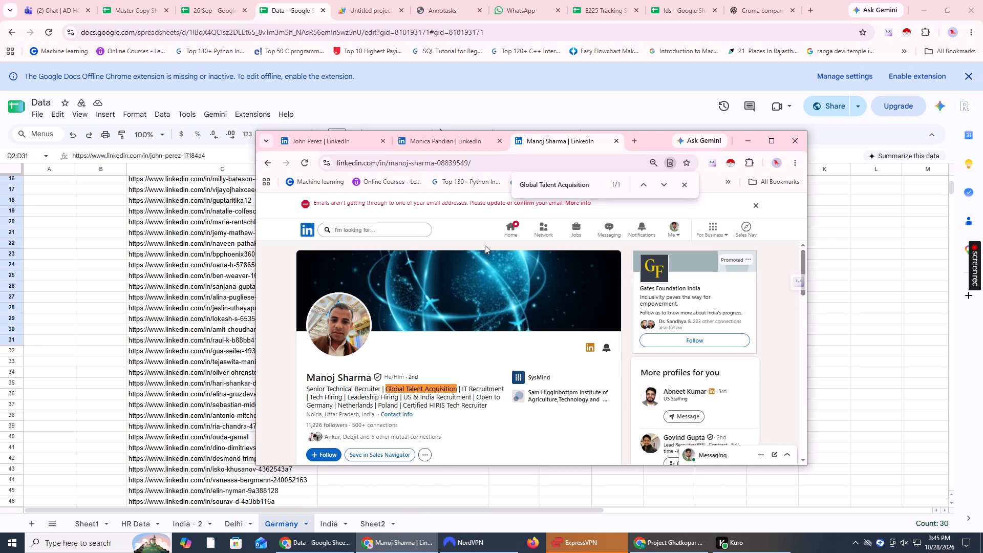
click(449, 146)
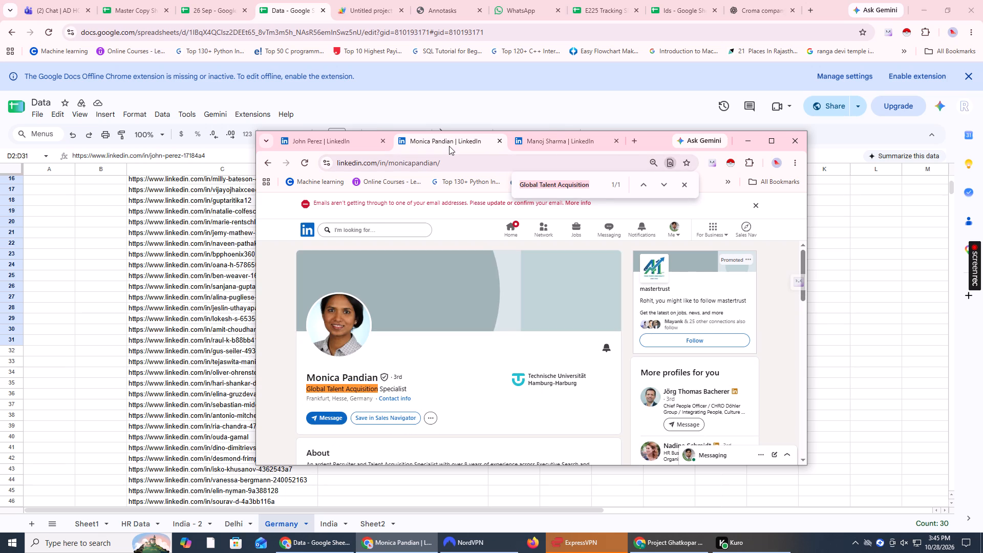
click(351, 141)
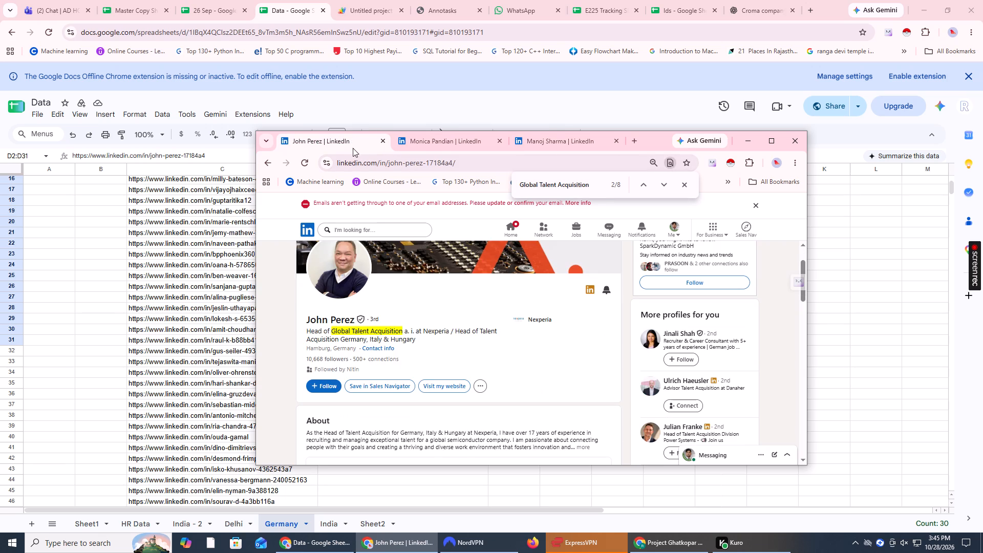
Open the profile link in D20 of the Germany sheet in a new tab.
click(88, 305)
click(399, 217)
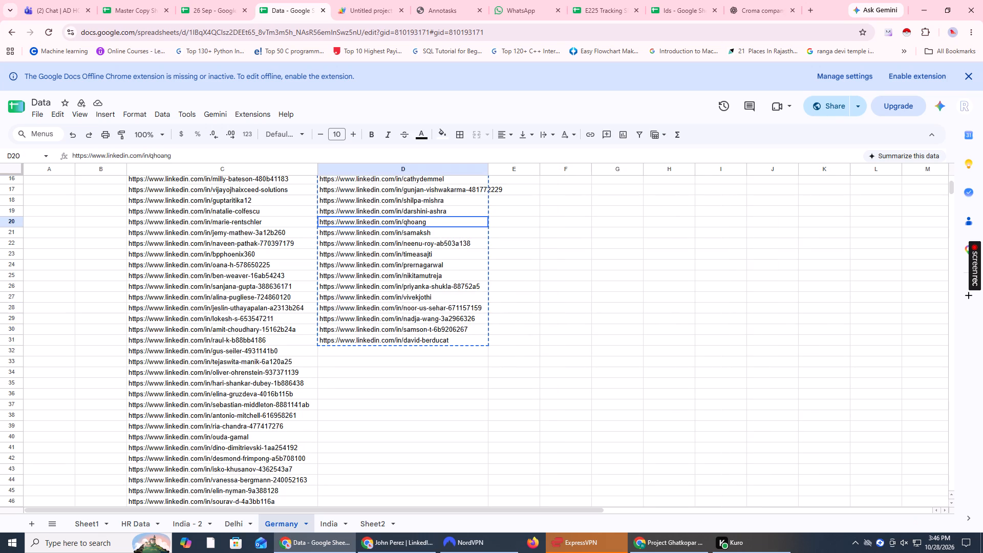
click(396, 222)
click(396, 222)
double_click(395, 222)
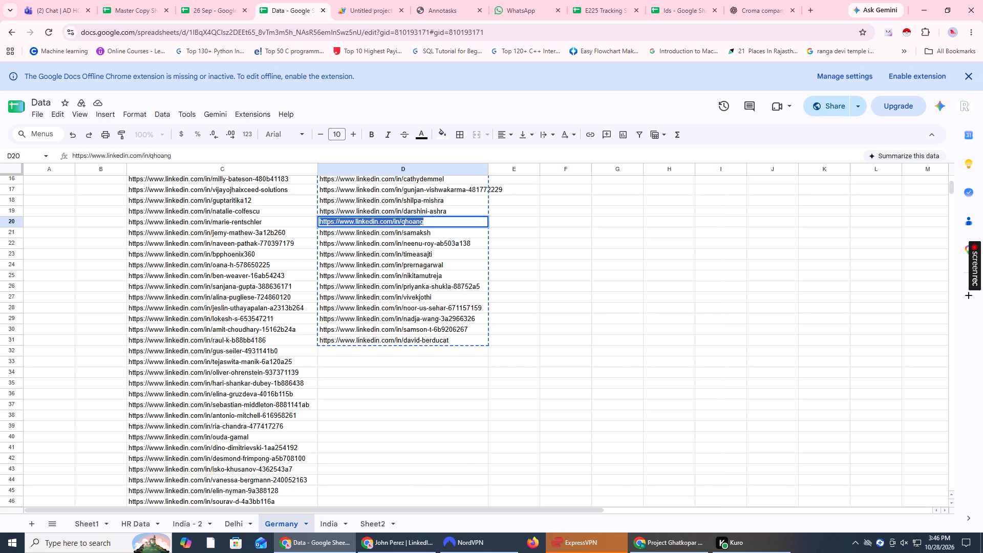
right_click(395, 222)
click(470, 365)
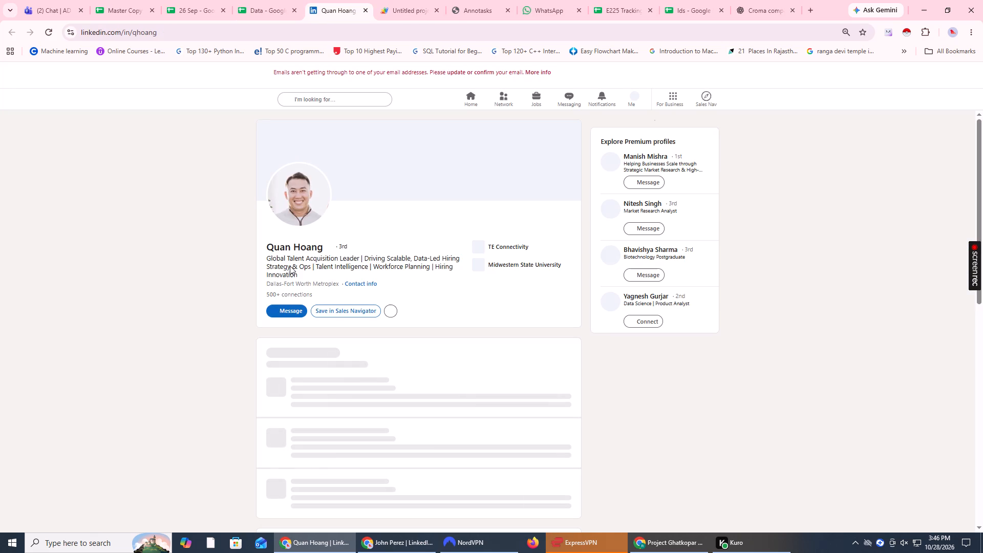
Examine the headline and experience on the opened LinkedIn profile for the Global Talent Acquisition keyword, and close the profile.
scroll(305, 337, down, 8)
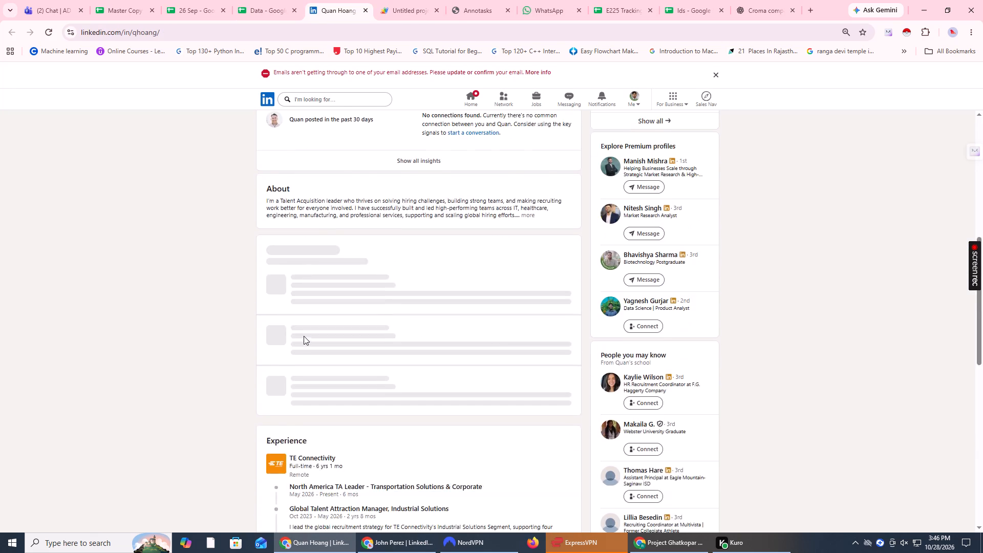
scroll(304, 336, down, 3)
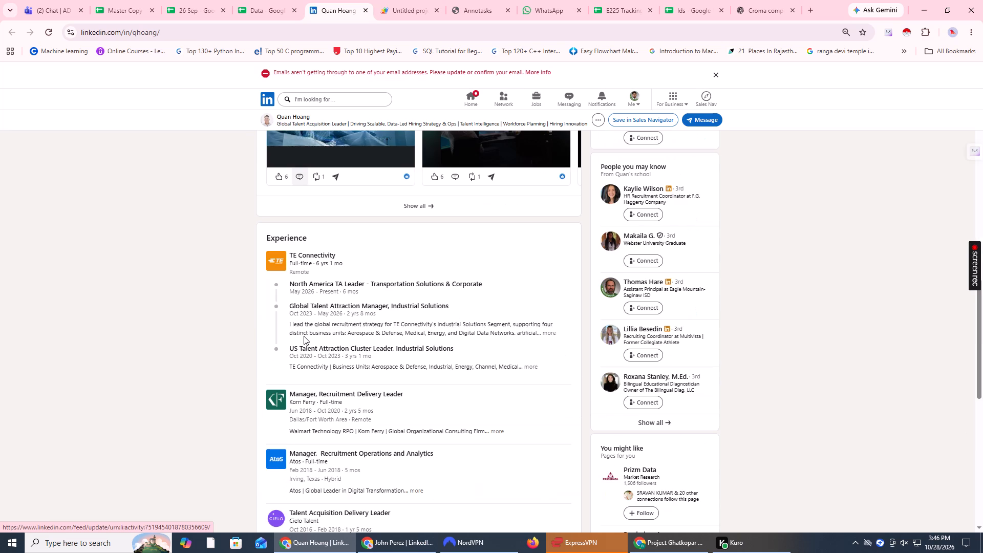
scroll(304, 335, down, 1)
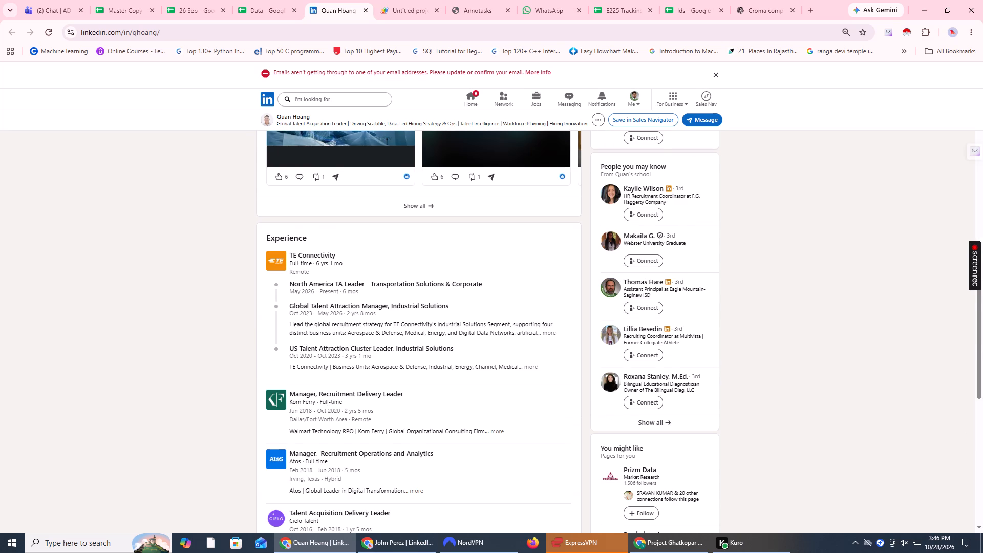
scroll(304, 335, down, 4)
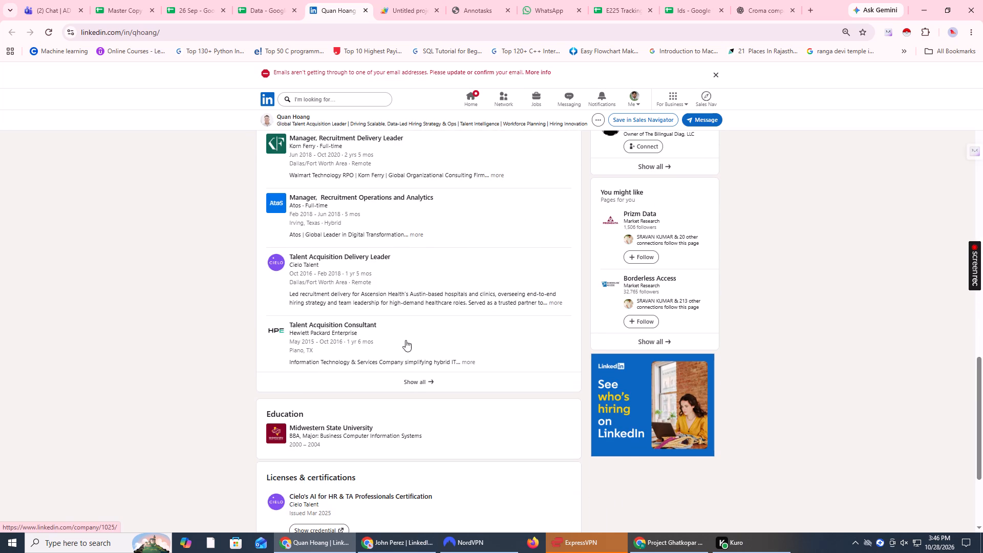
click(365, 10)
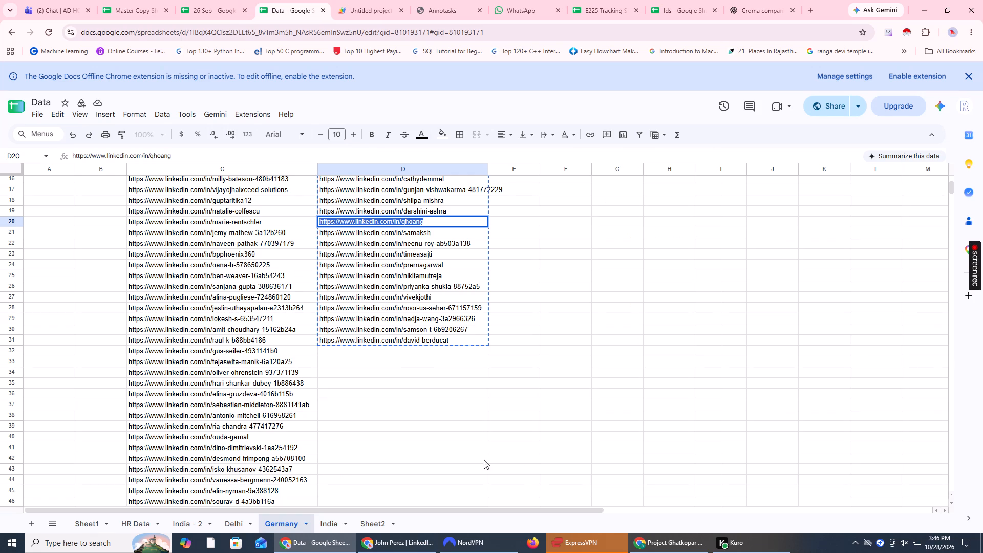
Paste the cut Germany profile links into column A of the HR Data sheet, starting at A223.
click(135, 528)
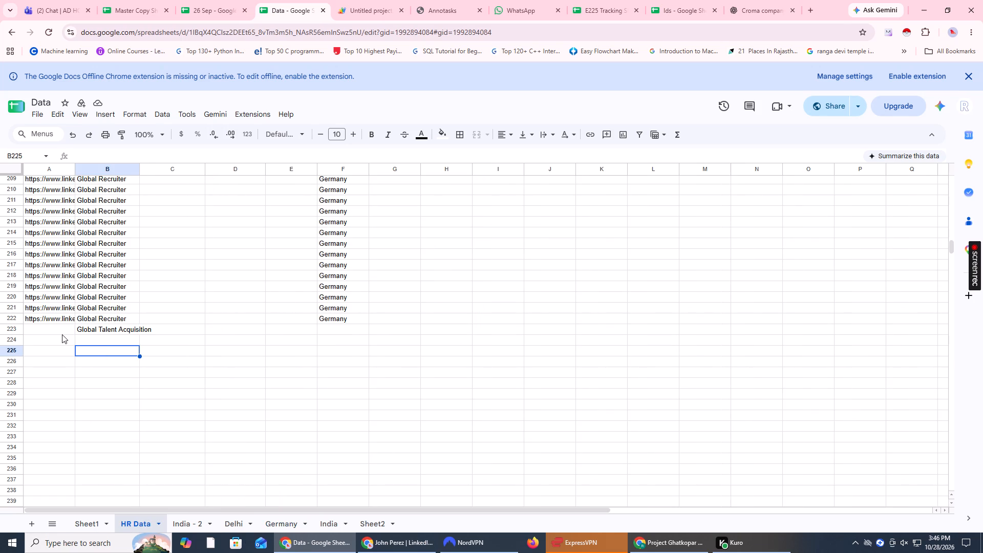
click(61, 334)
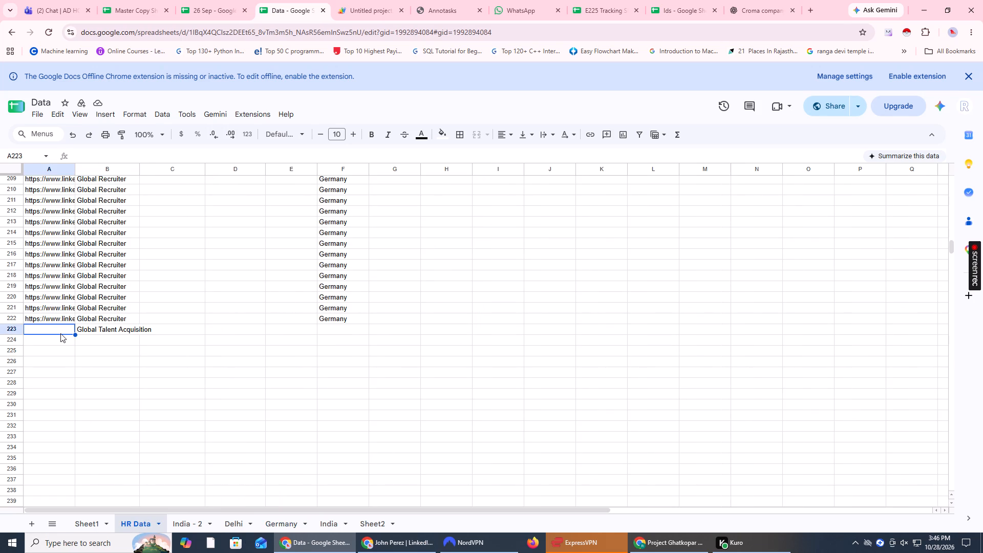
key(ctrl+v)
Fill the keyword "Global Talent Acquisition" from B223 down to B252, alongside all the pasted links.
click(118, 328)
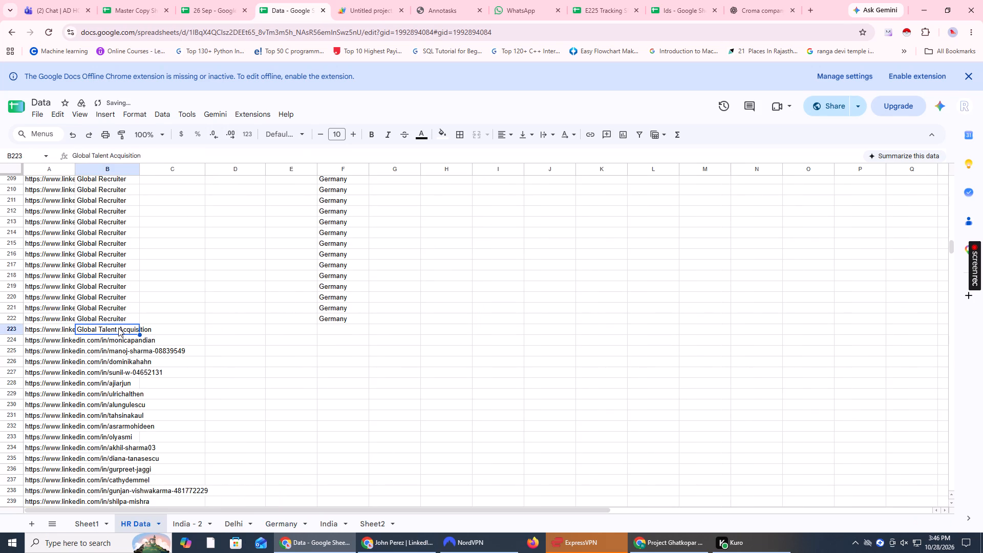
key(shift+Down)
key(shift+Down)
key(shift+Down)
key(shift+Down)
key(shift+Down)
key(shift+Down)
key(shift+Down)
key(shift+Down)
key(shift+Down)
key(shift+Down)
key(shift+Down)
key(shift+Down)
key(shift+Down)
key(shift+Down)
key(shift+Down)
key(shift+Down)
key(shift+Down)
key(shift+Down)
key(shift+Down)
key(shift+Down)
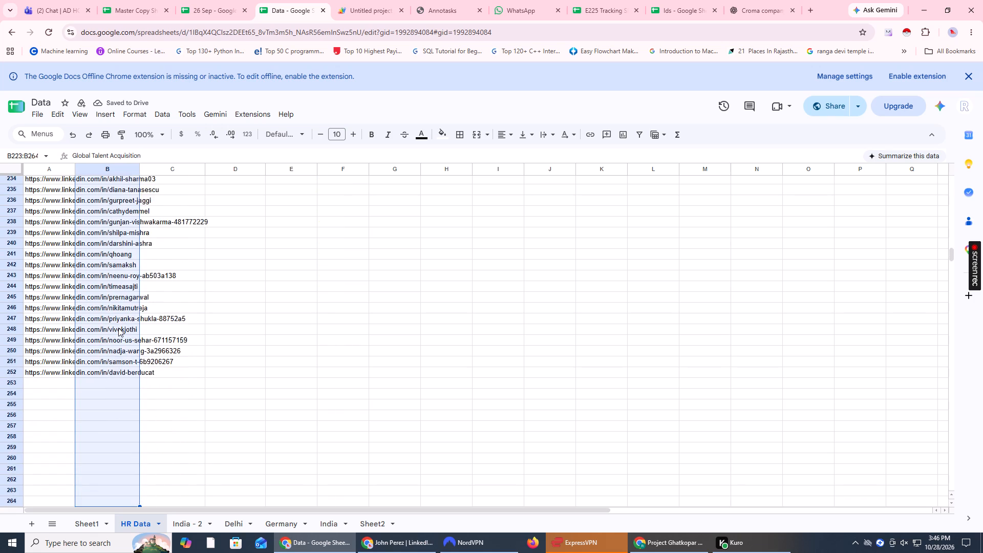
key(shift+Up)
key(shift+Up)
key(shift+Up)
key(shift+Up)
key(shift+Up)
key(shift+Up)
key(shift+Up)
key(shift+Up)
key(shift+Up)
key(shift+Up)
key(shift+Up)
key(shift+Up)
key(shift+Up)
key(shift+Up)
key(shift+Up)
key(shift+Up)
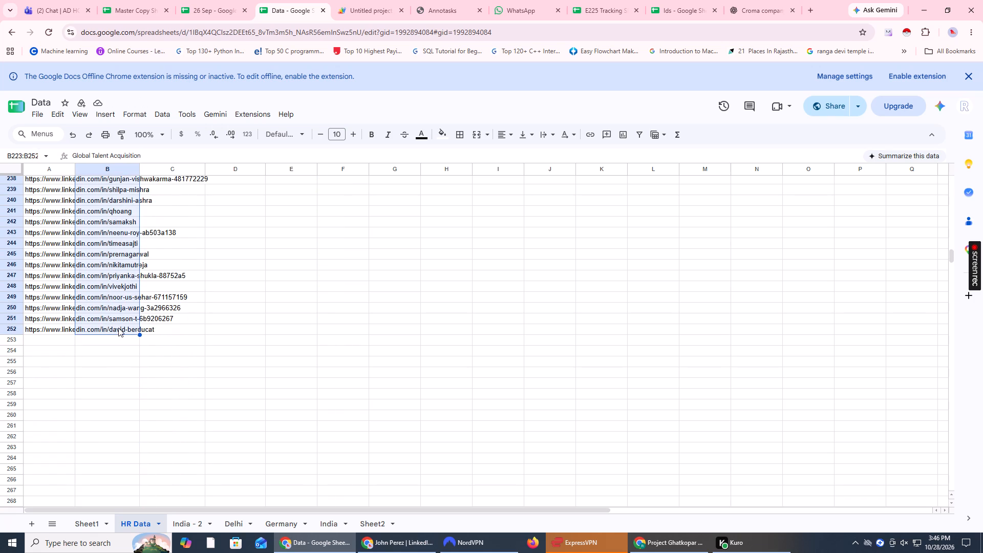
key(shift+Up)
key(shift+Down)
key(ctrl+d)
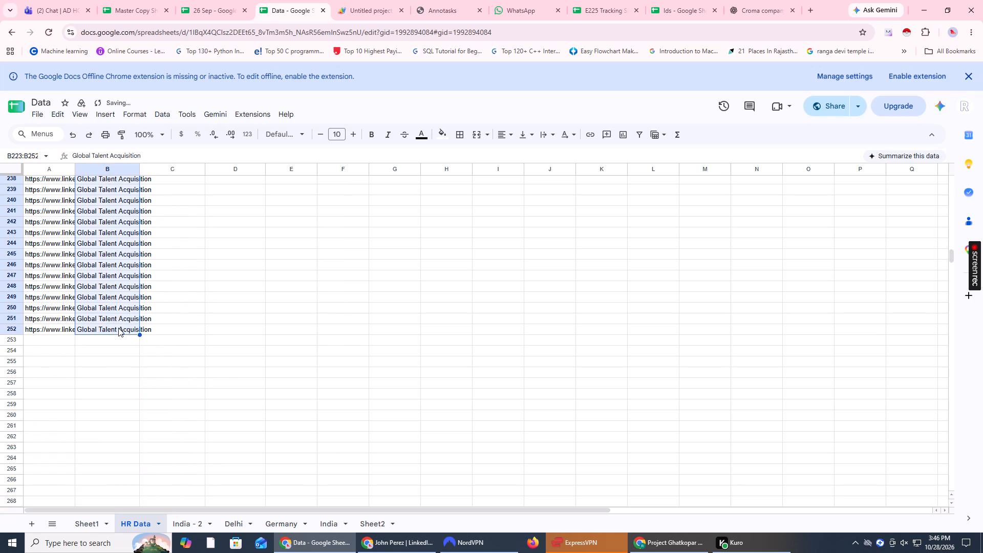
click(224, 366)
click(345, 397)
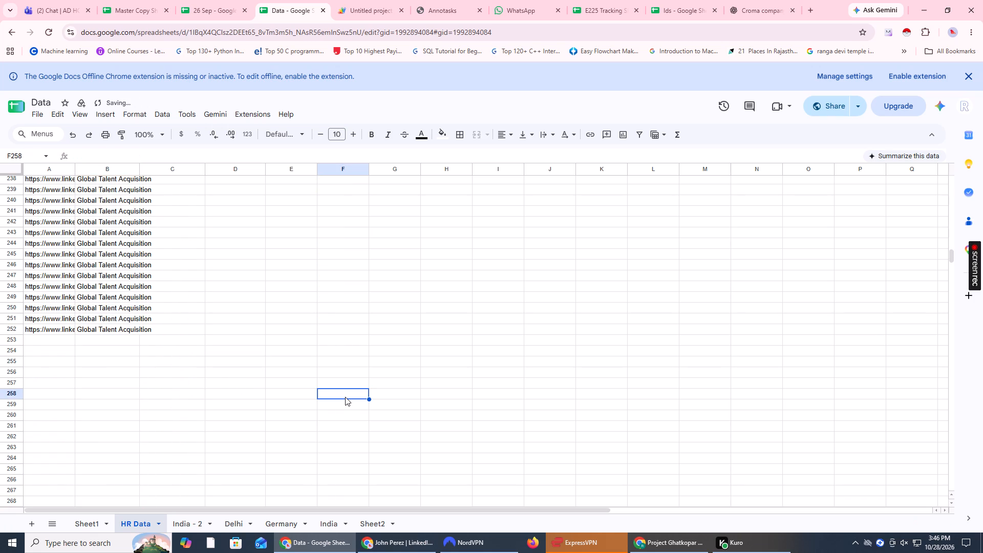
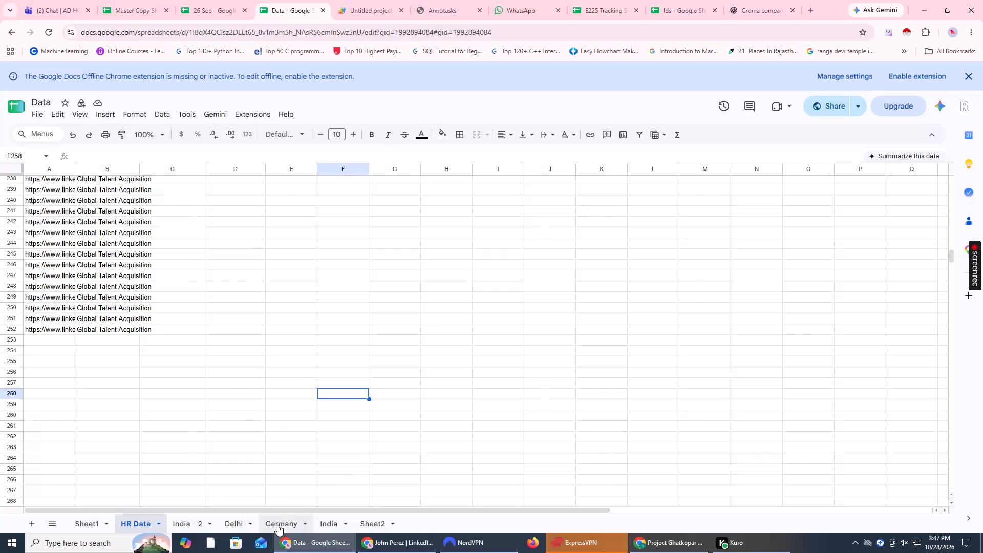
Open the profile link in C2 of the Germany sheet in the first tab of the LinkedIn window.
click(419, 305)
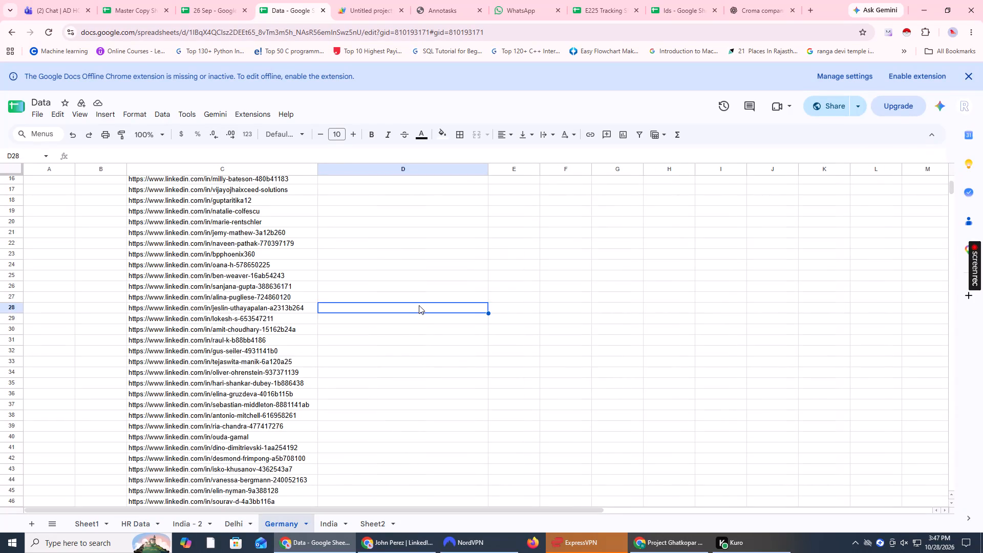
scroll(383, 356, up, 8)
click(187, 196)
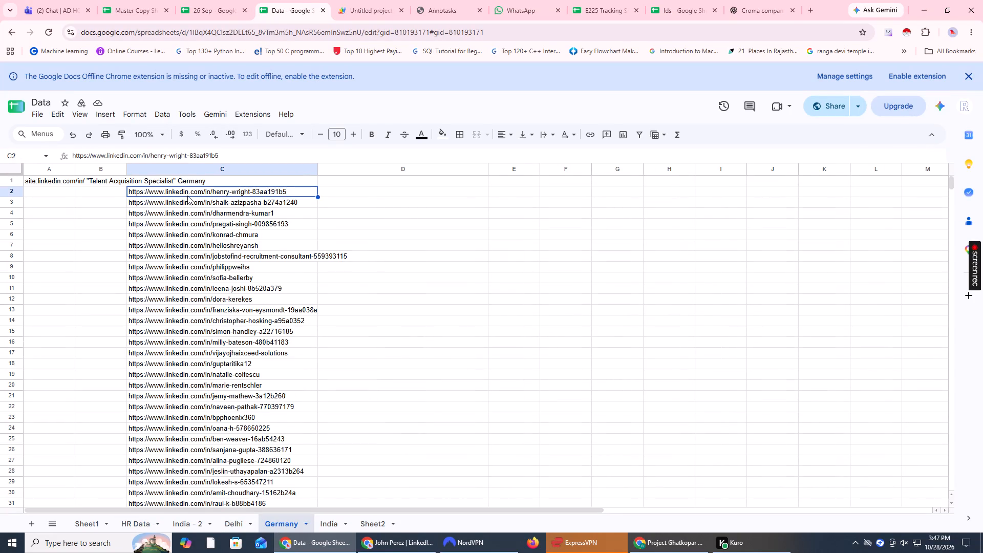
key(ctrl+c)
click(391, 548)
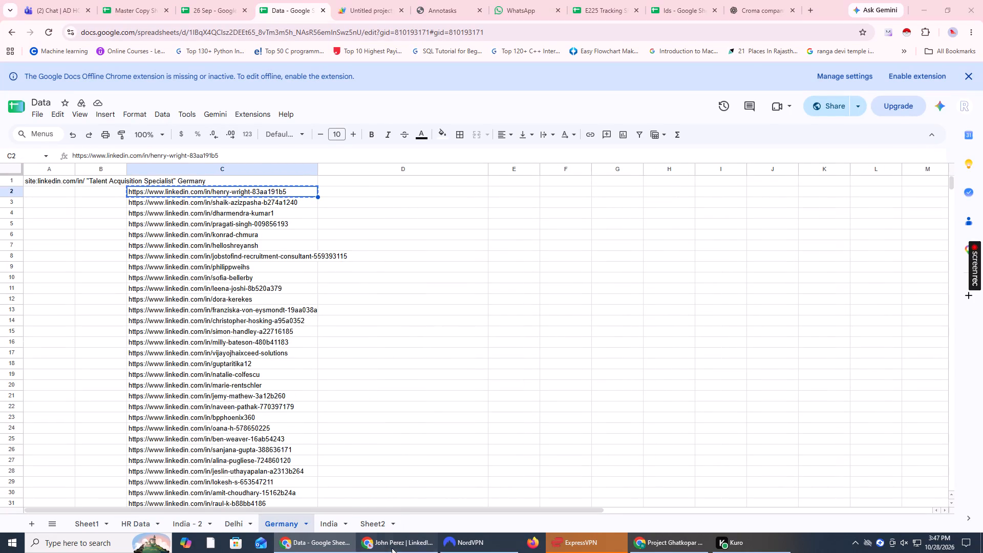
click(368, 165)
key(ctrl+v)
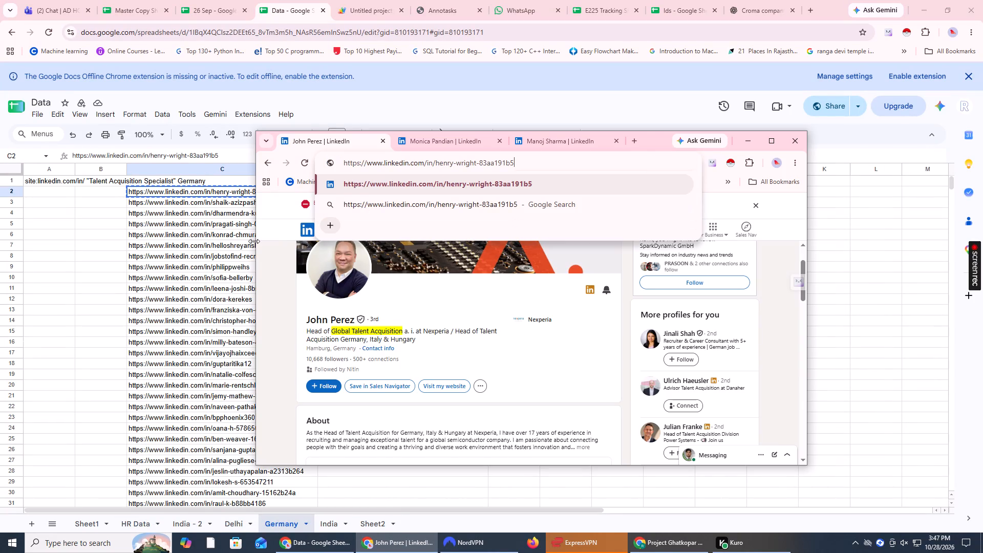
key(Return)
Open the profile link in C3 of the Germany sheet in the second tab of the LinkedIn window.
click(178, 198)
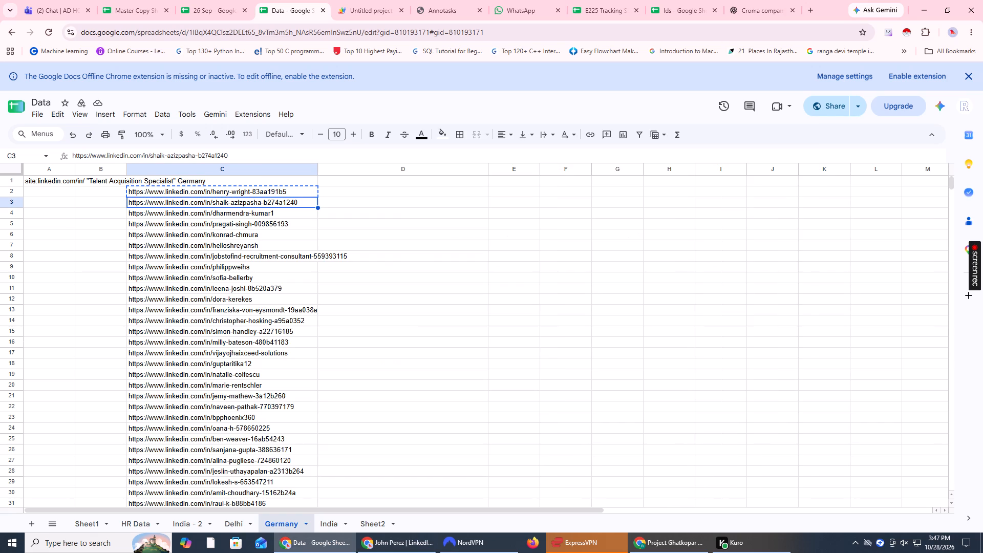
key(ctrl+c)
click(402, 552)
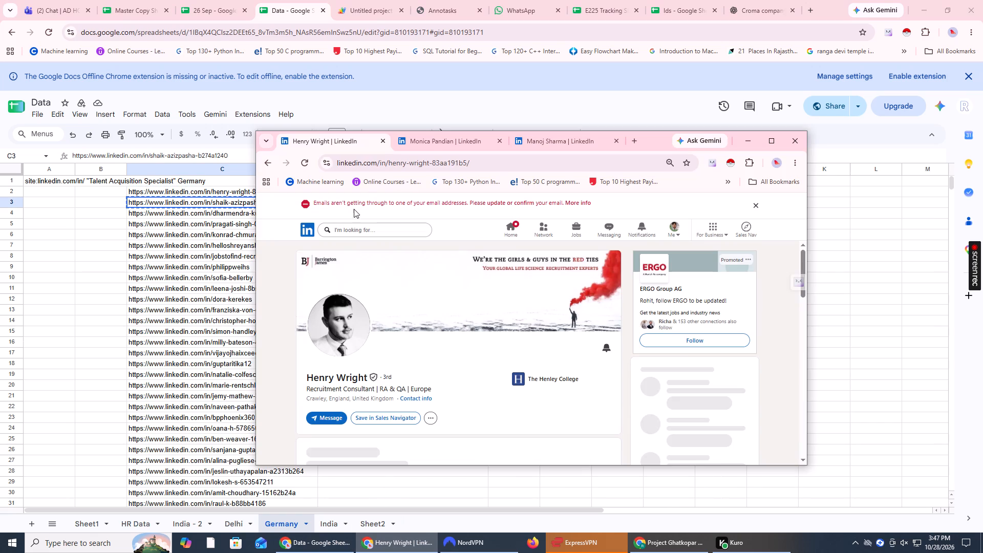
click(433, 147)
click(414, 171)
key(ctrl+v)
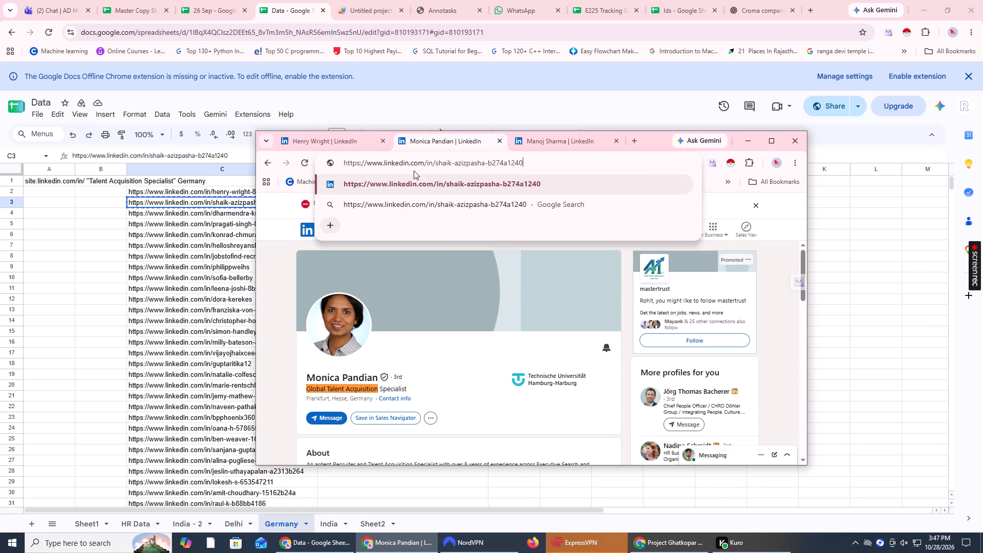
key(Return)
Examine the profile opened from C2 and copy the keyword "Recruitment Consultant" from its headline.
click(333, 144)
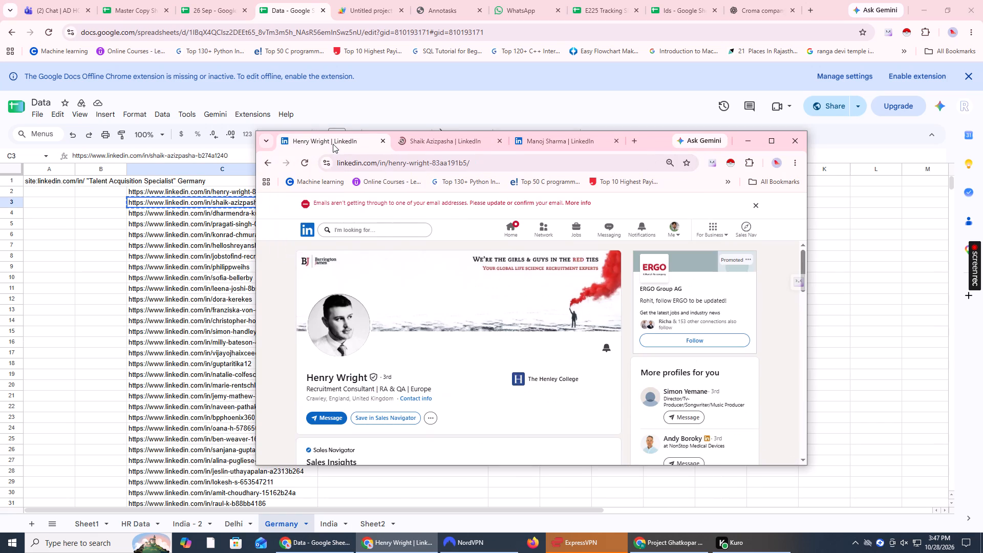
scroll(457, 369, down, 5)
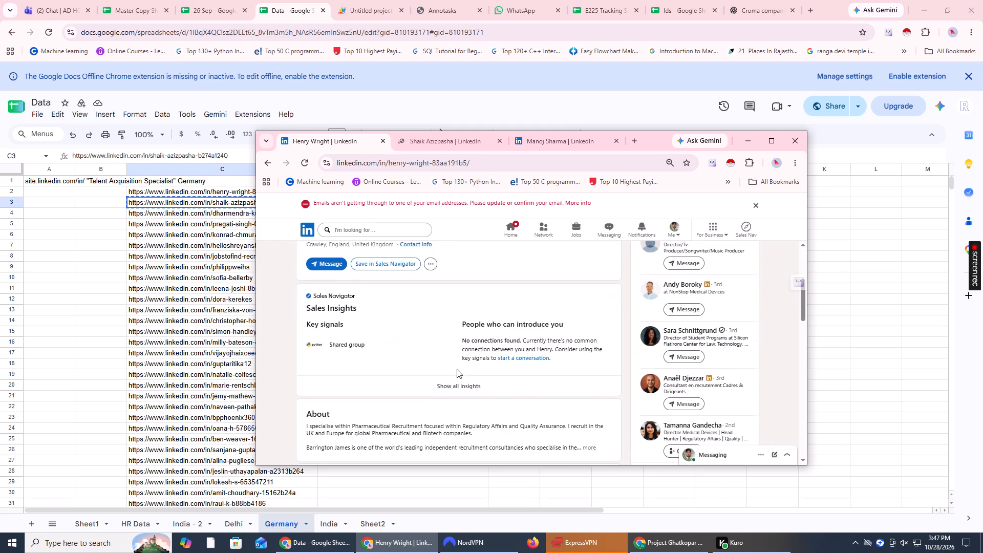
scroll(457, 369, down, 3)
scroll(359, 358, up, 11)
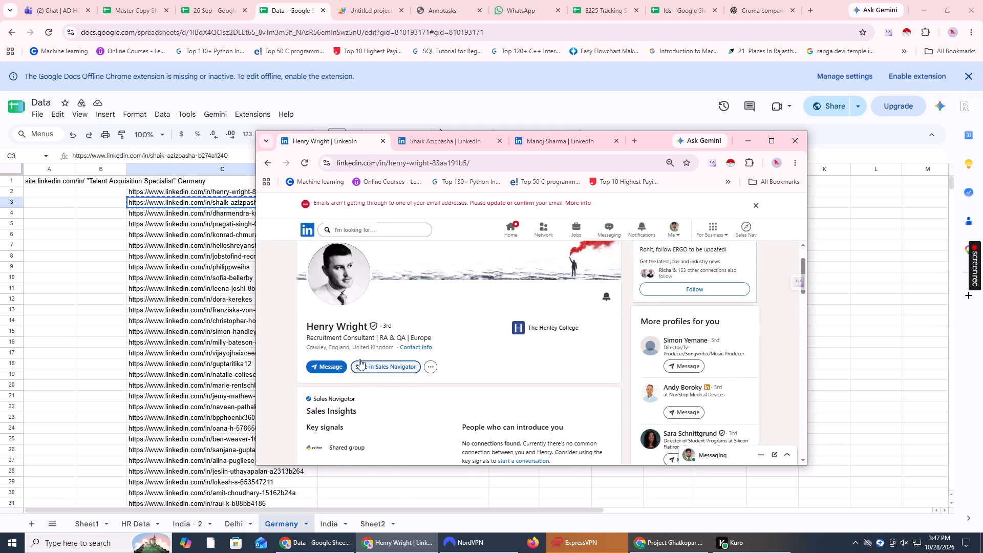
double_click(320, 390)
click(320, 390)
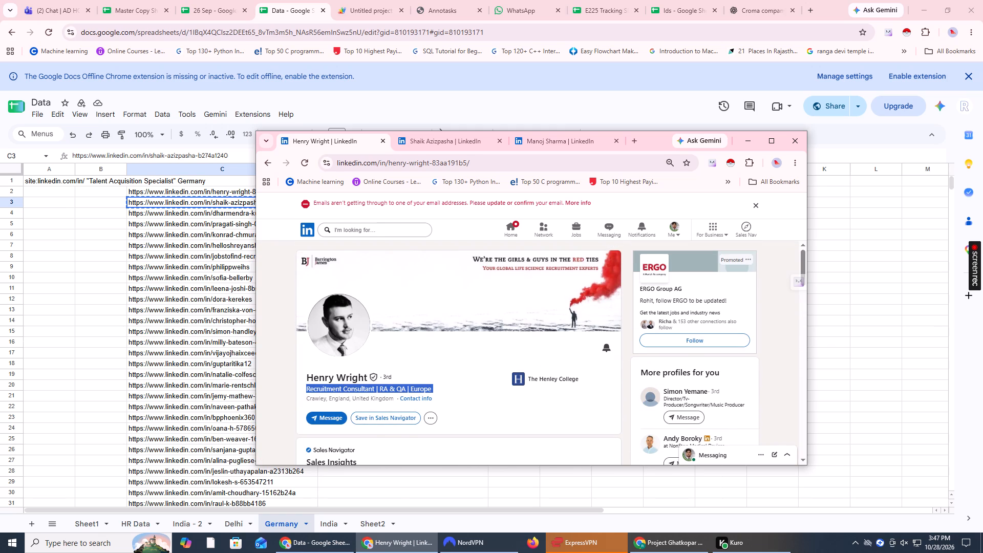
click(362, 385)
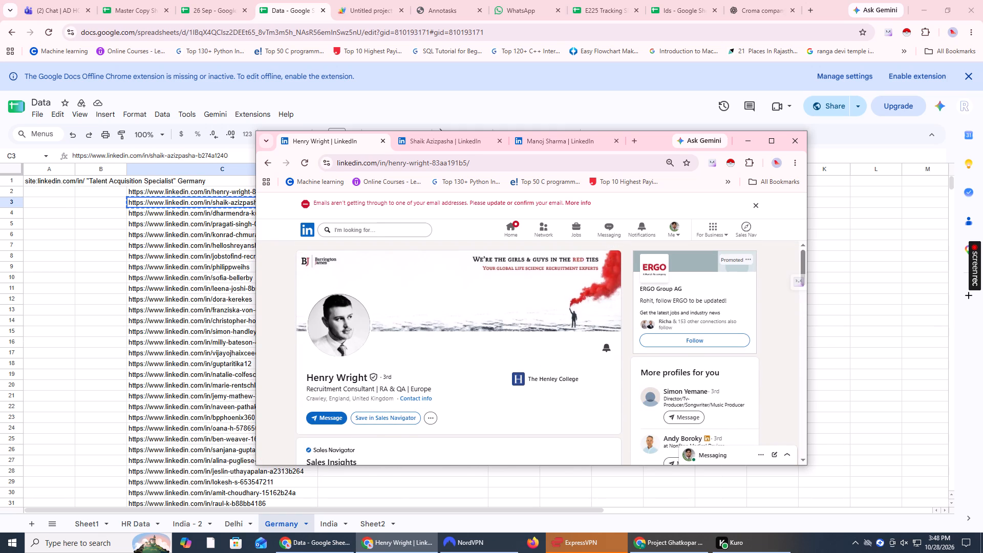
drag(373, 386, 340, 387)
drag(307, 387, 314, 389)
drag(314, 389, 375, 389)
key(ctrl+c)
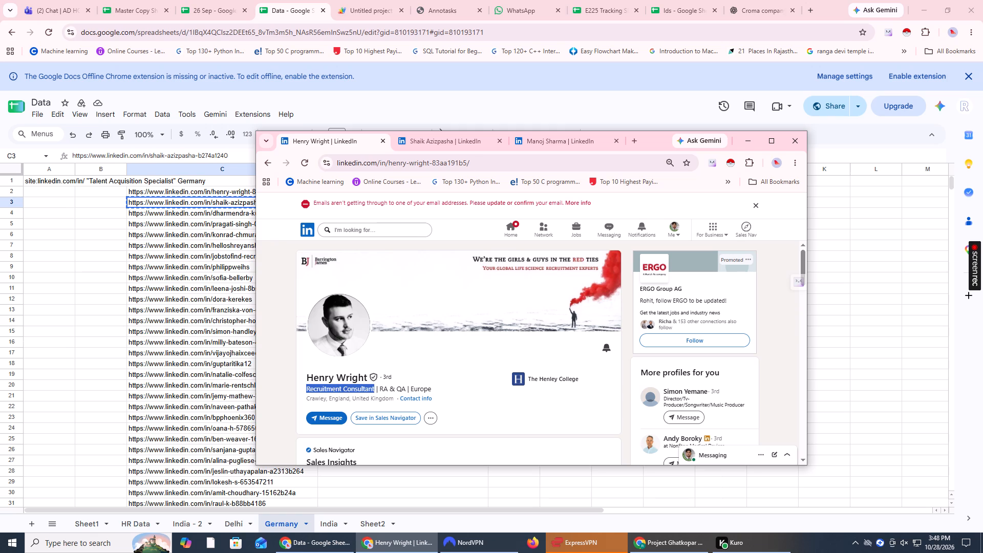
Search the profile page opened from C3 for "Recruitment Consultant".
click(416, 143)
key(ctrl+f)
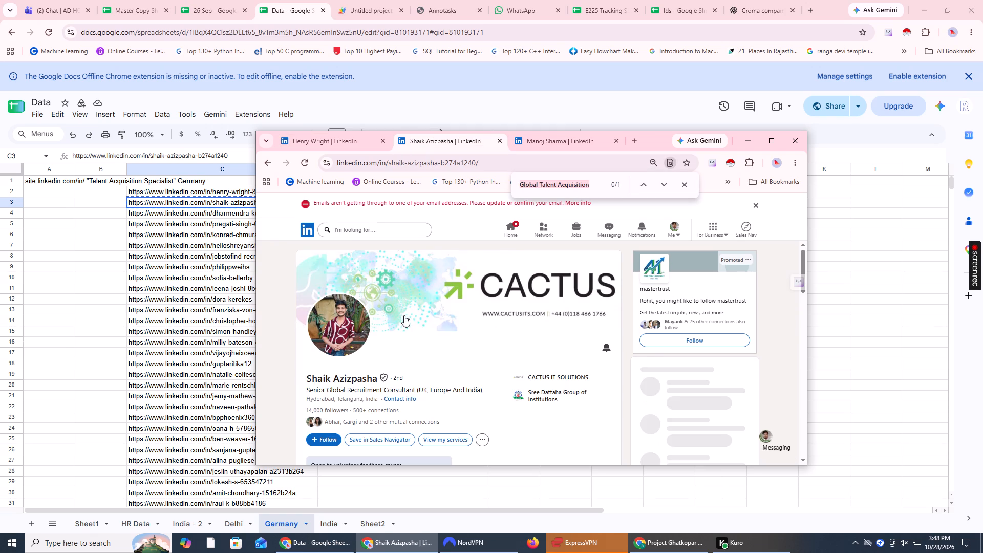
key(ctrl+v)
key(Return)
key(Return)
key(Return)
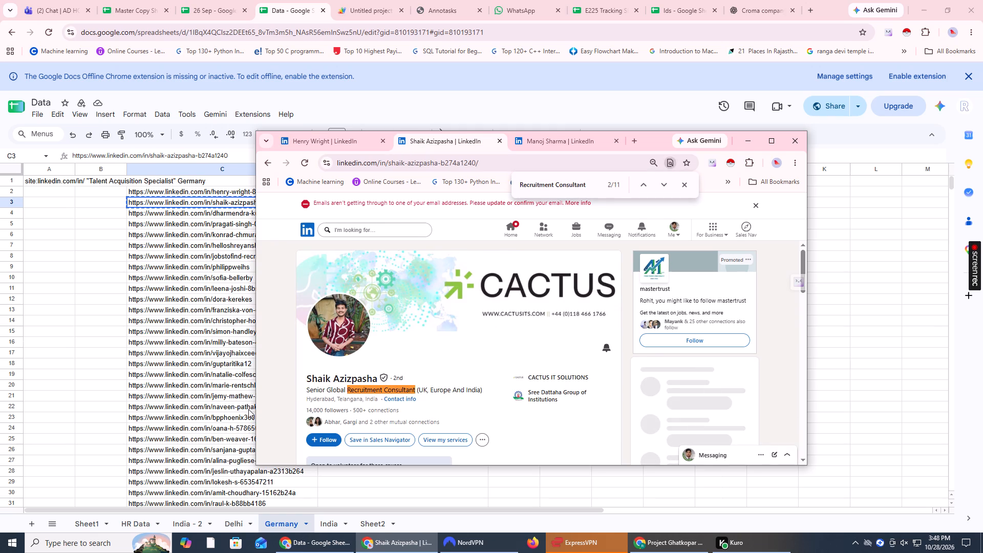
Open the profile link in C7 of the Germany sheet in the third tab of the LinkedIn window.
click(156, 243)
key(ctrl+c)
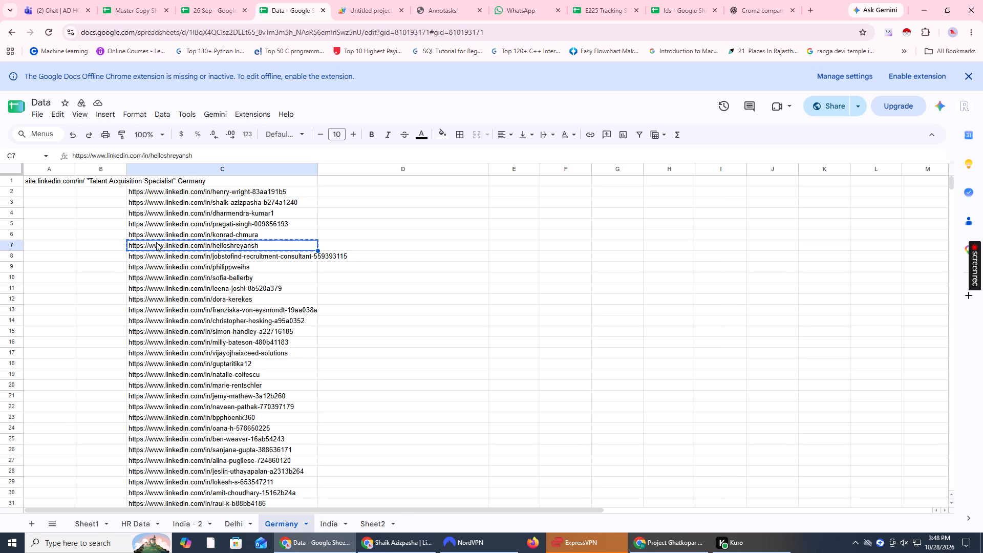
click(390, 545)
click(533, 139)
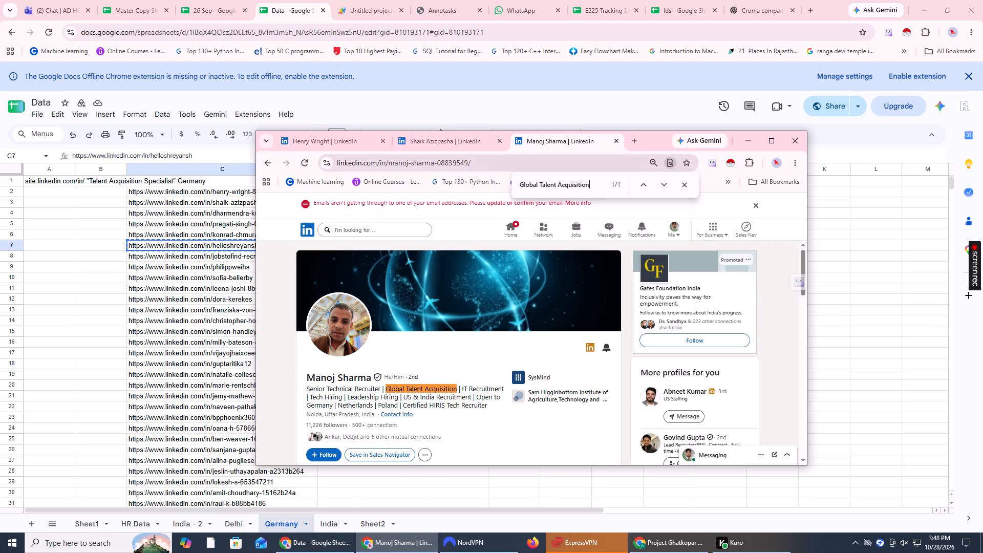
click(495, 166)
key(ctrl+v)
key(Return)
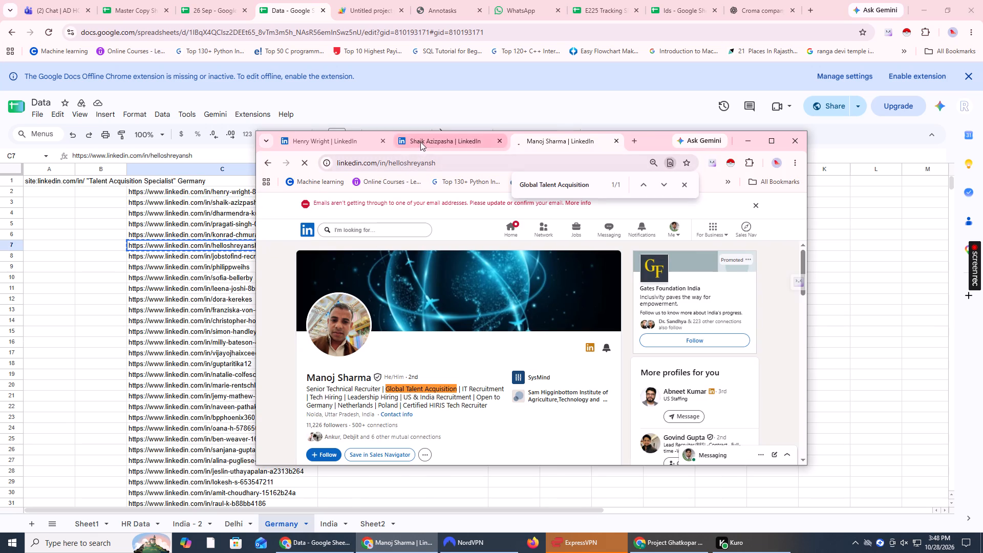
Copy "Recruitment Consultant" from the second profile's page search, search the profile opened from C7 for it, and close the LinkedIn window.
click(420, 142)
triple_click(550, 181)
key(ctrl+c)
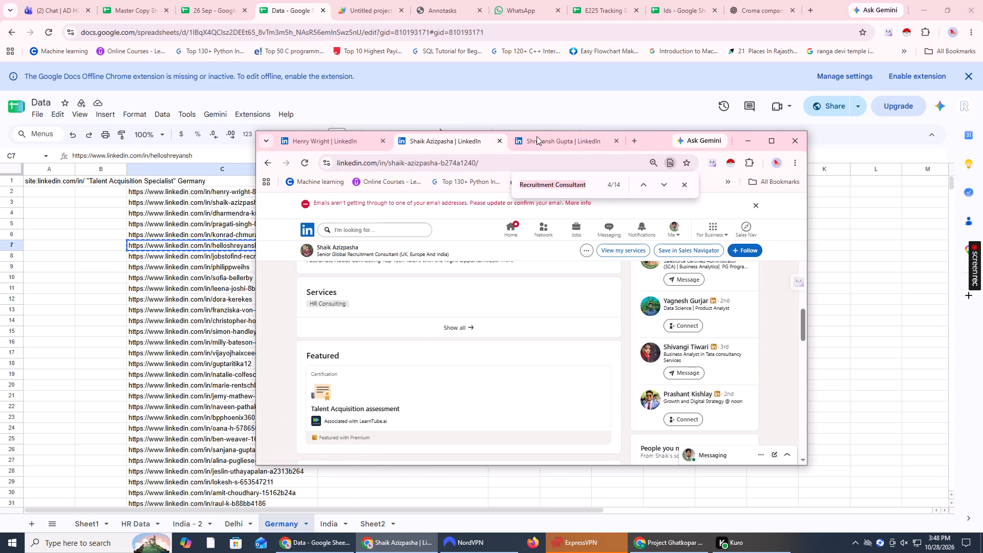
click(537, 136)
key(ctrl+f)
key(ctrl+v)
key(Return)
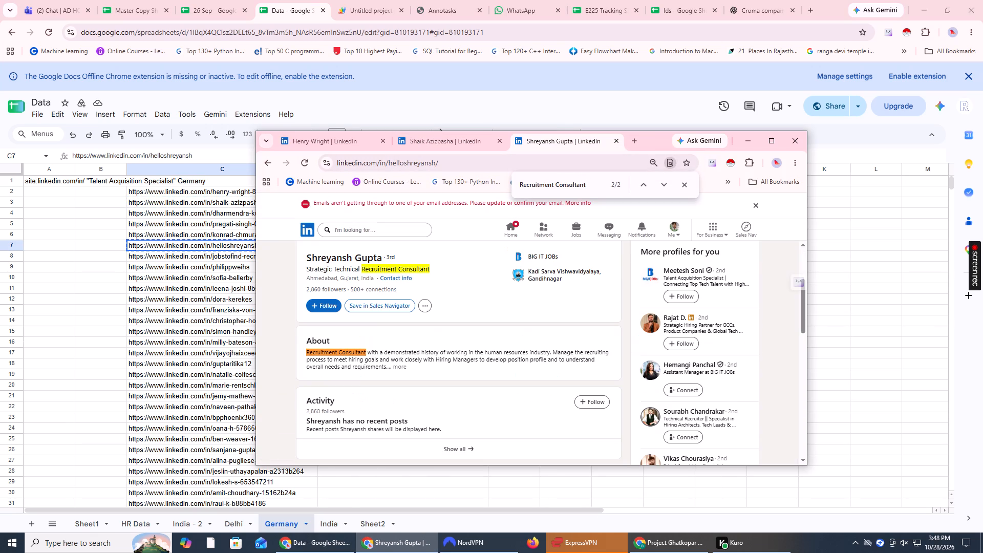
click(790, 144)
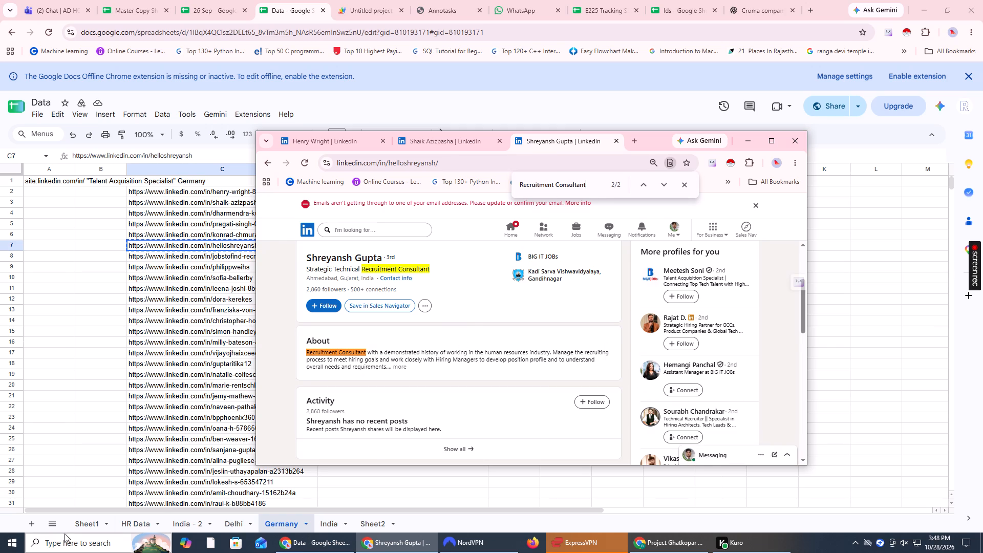
Paste the keyword "Recruitment Consultant" into B253 of the HR Data sheet.
click(129, 522)
click(104, 342)
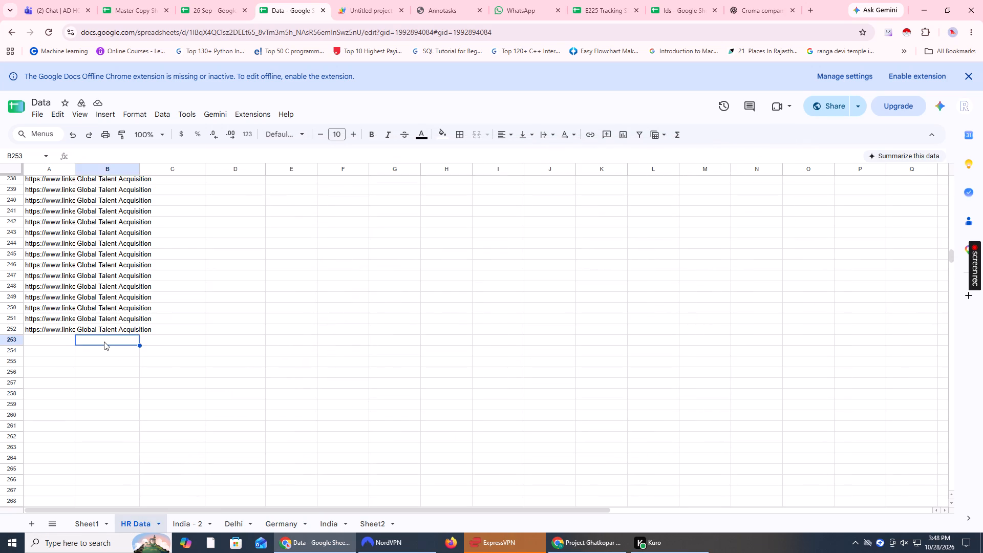
key(ctrl+v)
click(94, 394)
Move the profile links in C2:C88 of the Germany sheet to column A of HR Data, starting at A253.
click(284, 524)
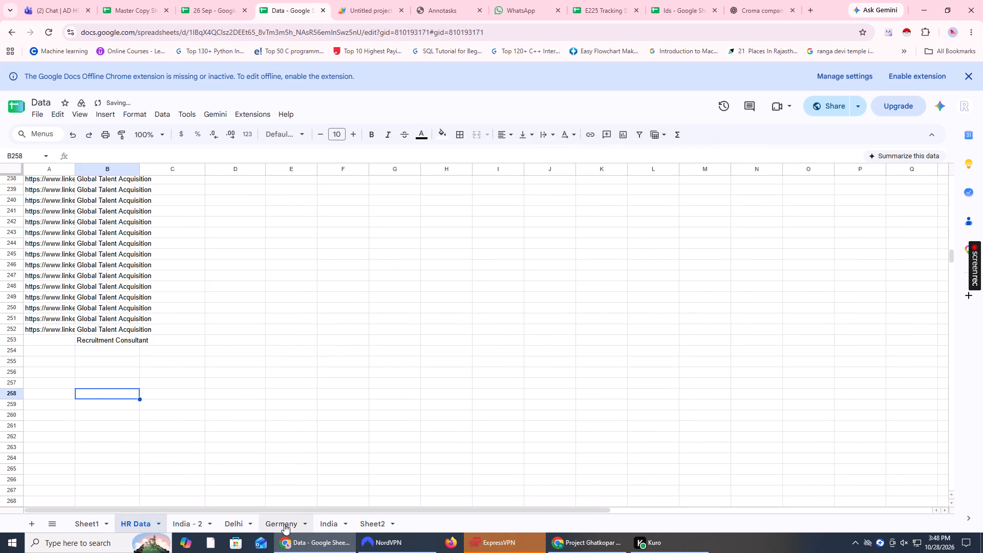
scroll(203, 361, up, 7)
click(197, 195)
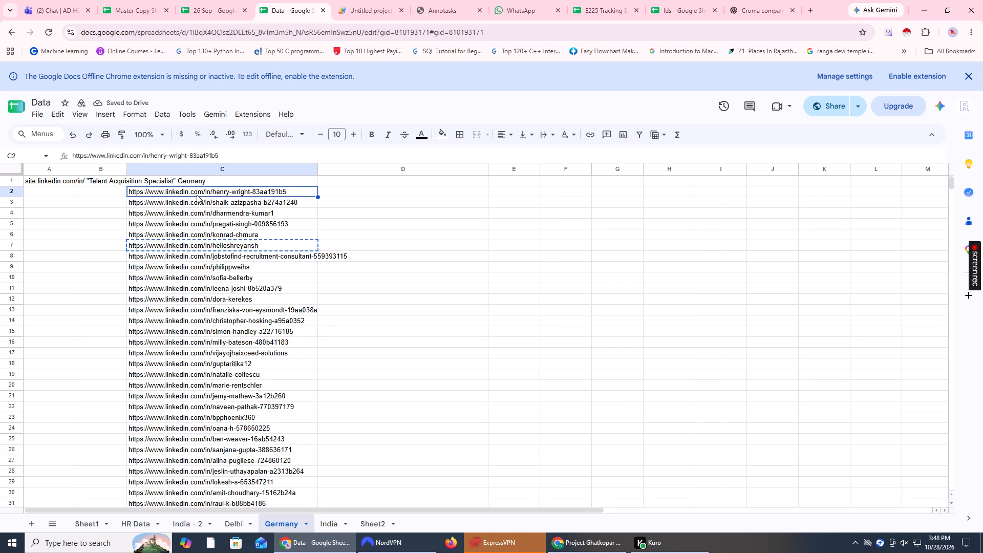
key(ctrl+shift+Down)
key(ctrl+shift+Down)
key(ctrl+shift+Down)
key(ctrl+shift+Down)
key(ctrl+shift+Down)
key(ctrl+shift+Down)
key(ctrl+shift+Down)
key(ctrl+shift+Down)
key(ctrl+shift+Down)
key(ctrl+shift+Down)
key(ctrl+shift+Down)
key(ctrl+shift+Down)
key(ctrl+shift+Down)
key(ctrl+shift+Down)
key(ctrl+shift+Down)
key(ctrl+shift+Down)
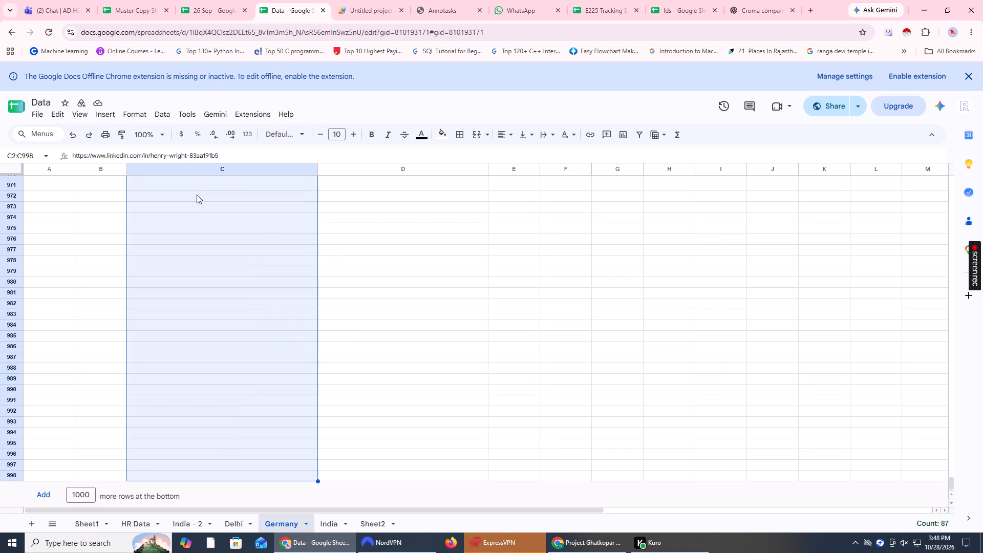
key(ctrl+shift+Up)
key(ctrl+x)
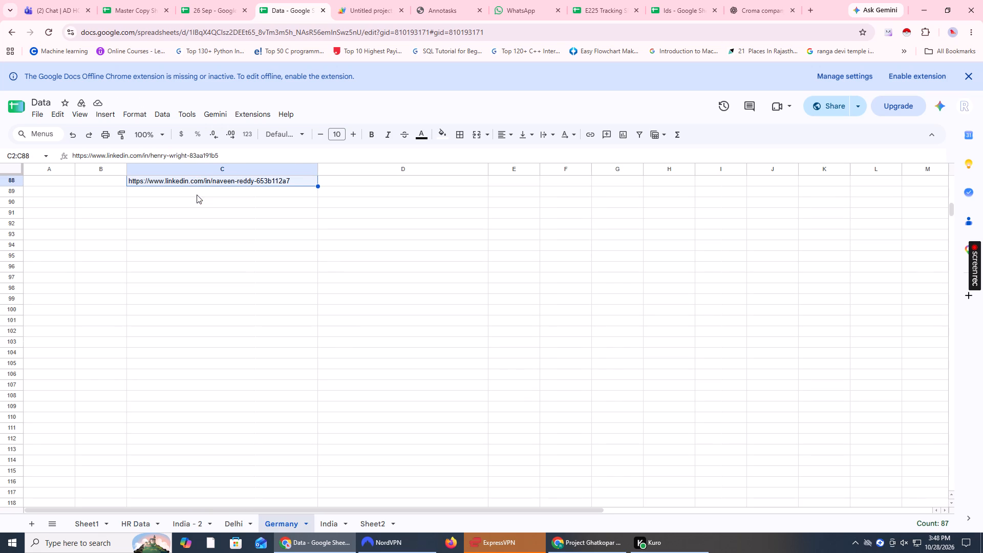
scroll(241, 327, up, 20)
scroll(241, 327, up, 7)
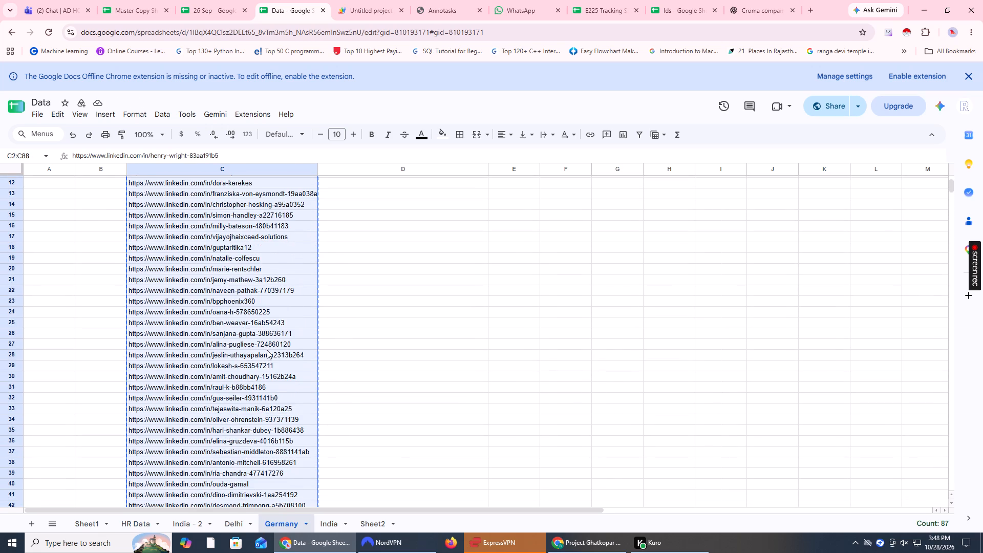
click(137, 525)
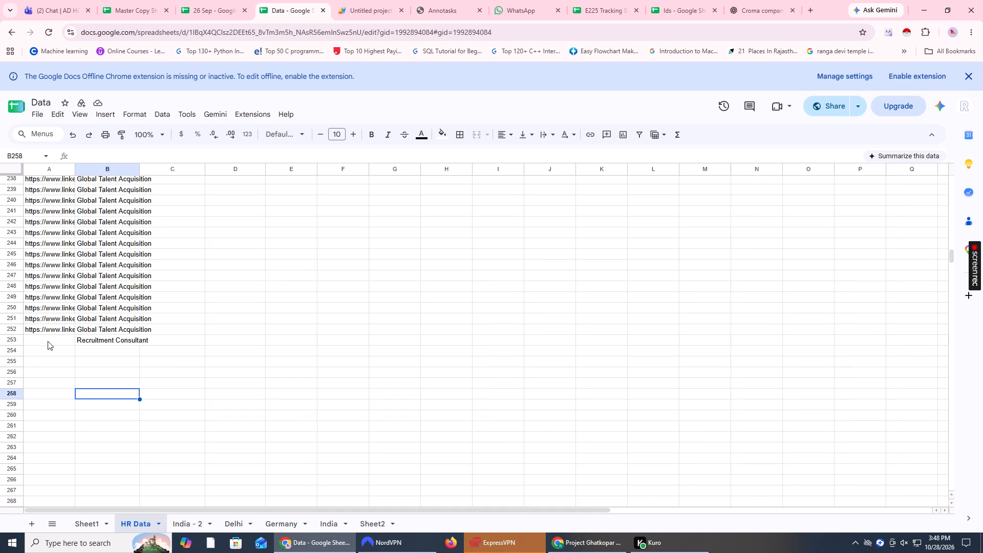
click(48, 341)
key(ctrl+v)
Fill the keyword "Recruitment Consultant" from B253 down to B339, alongside all the pasted links.
click(106, 342)
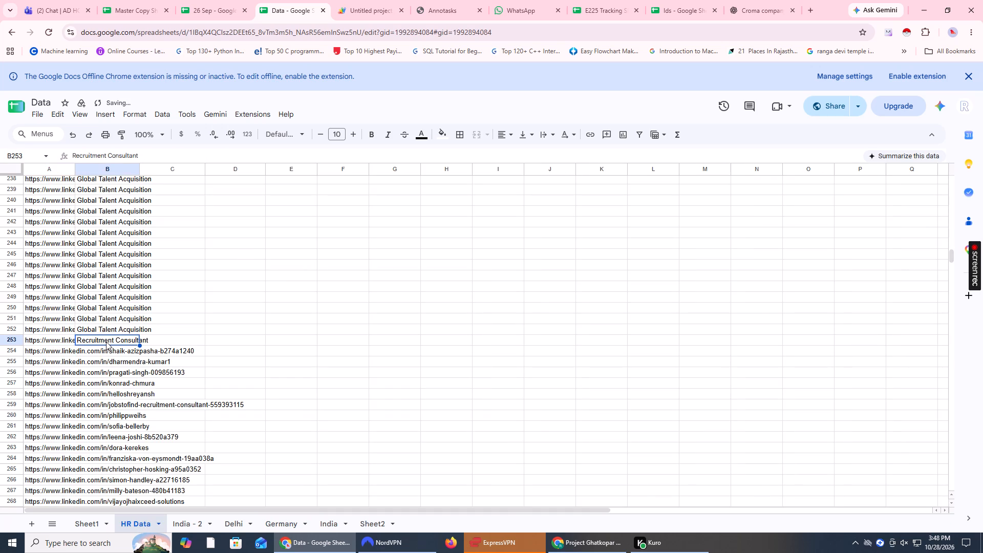
key(shift+Down)
key(shift+Down)
key(shift+Down)
key(shift+Down)
key(shift+Down)
key(shift+Down)
key(shift+Down)
key(shift+Down)
key(shift+Down)
key(shift+Down)
key(shift+Down)
key(shift+Down)
key(shift+Down)
key(shift+Down)
key(shift+Down)
key(shift+Down)
key(shift+Down)
key(shift+Down)
key(shift+Down)
key(shift+Down)
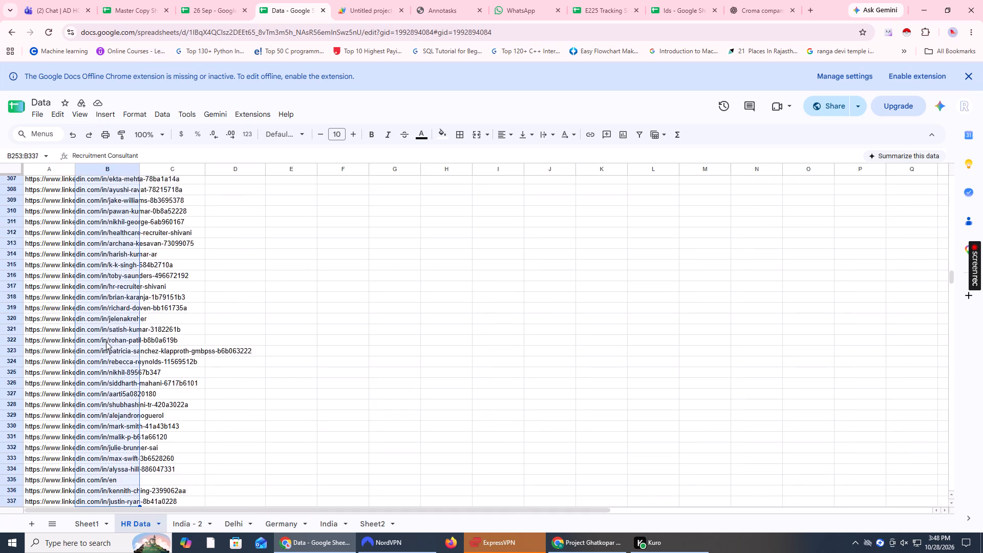
key(shift+Up)
key(shift+Up)
key(shift+Up)
key(shift+Up)
key(shift+Up)
key(shift+Up)
key(shift+Up)
key(shift+Up)
key(shift+Up)
key(shift+Up)
key(shift+Up)
key(shift+Up)
key(shift+Up)
key(shift+Up)
key(shift+Up)
key(shift+Up)
key(shift+Up)
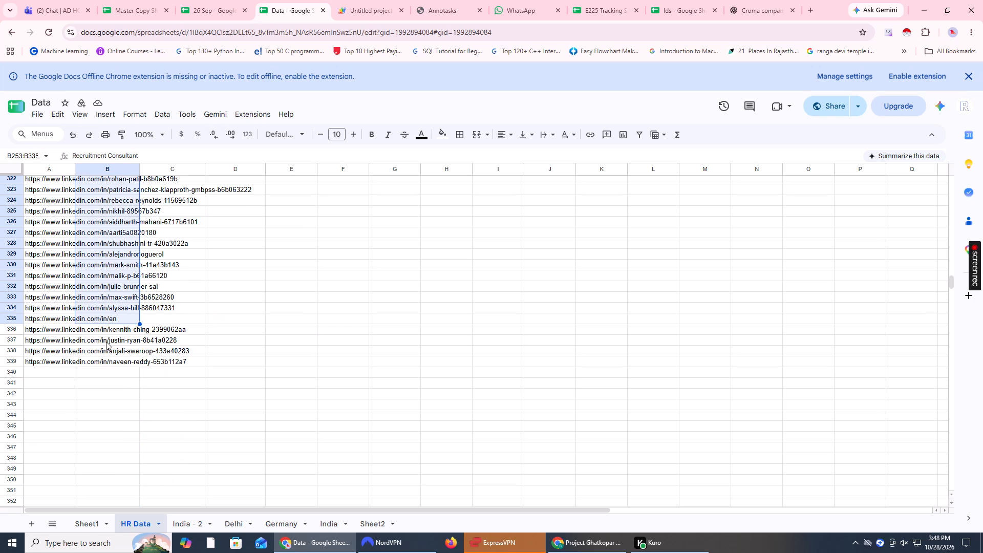
key(shift+Down)
key(shift+Down)
key(shift+Down)
key(shift+Down)
key(ctrl+d)
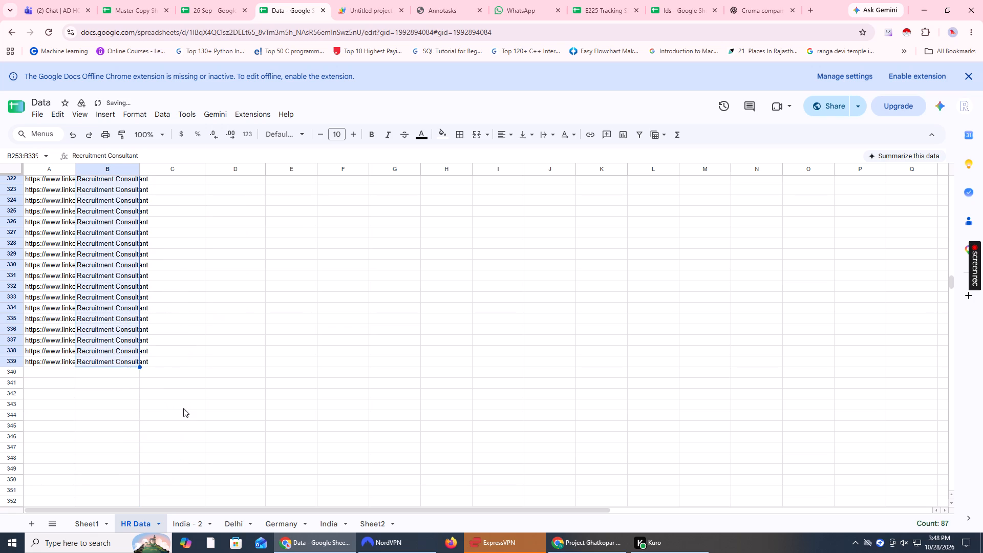
Review the HR Data rows from the end of the list up to row 1, checking the Search Keyword and Location columns.
click(257, 393)
scroll(271, 415, up, 12)
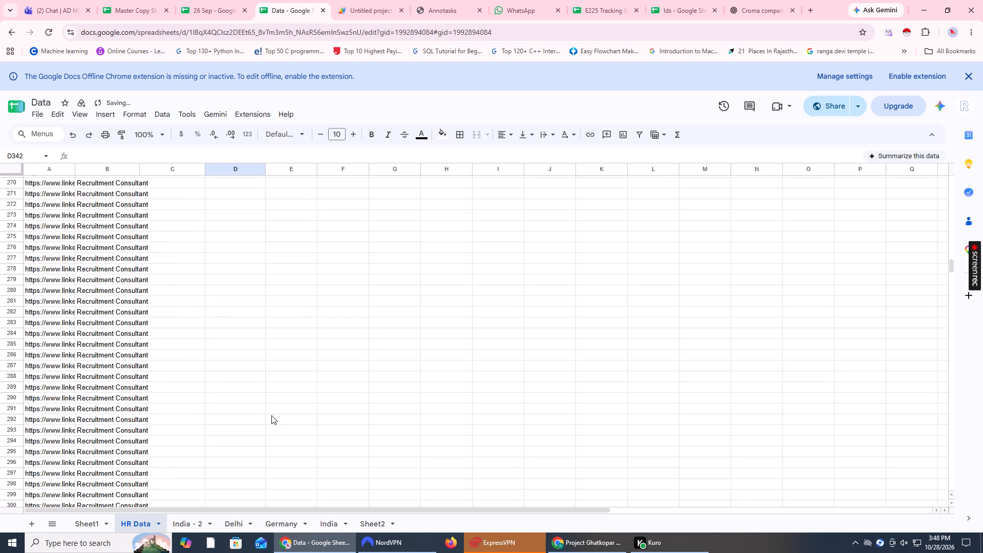
scroll(271, 415, up, 20)
scroll(271, 415, up, 3)
scroll(271, 415, down, 5)
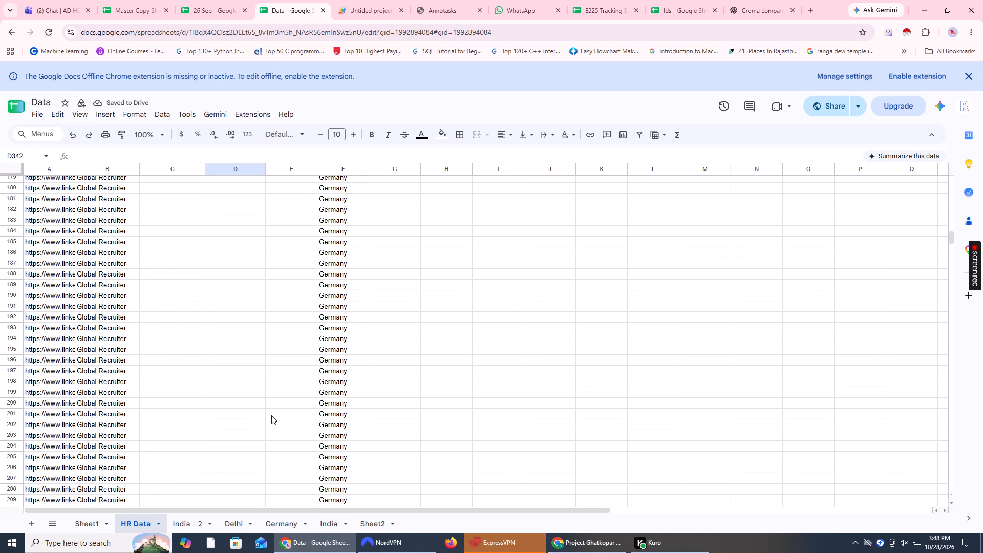
scroll(271, 415, up, 20)
scroll(271, 415, up, 20)
scroll(271, 415, up, 4)
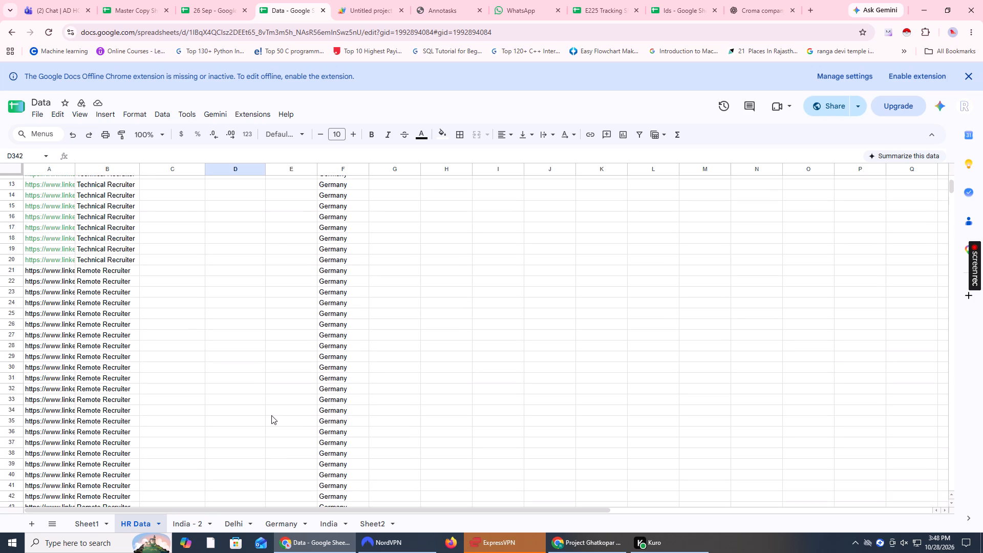
scroll(271, 415, up, 5)
scroll(271, 415, down, 11)
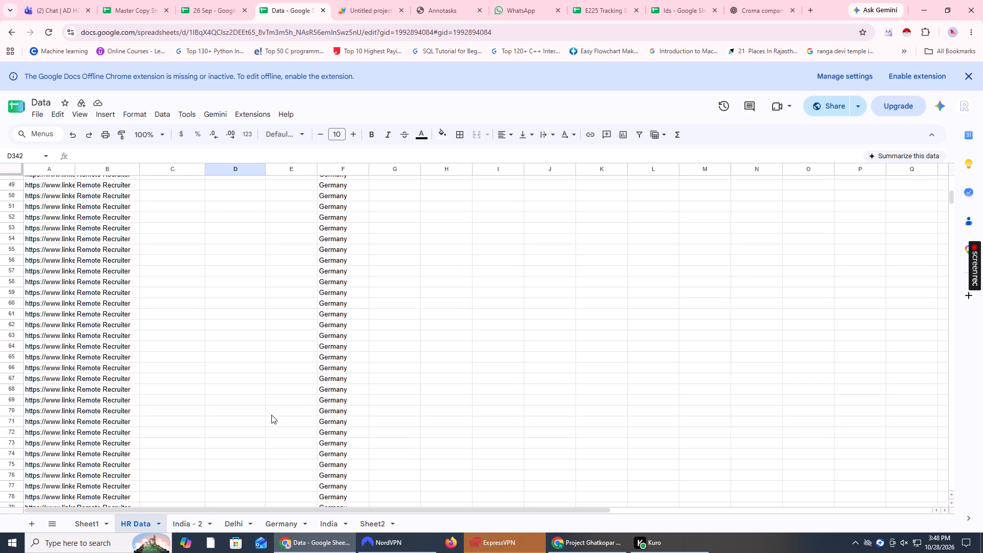
scroll(271, 415, down, 15)
scroll(271, 415, down, 12)
scroll(271, 415, up, 1)
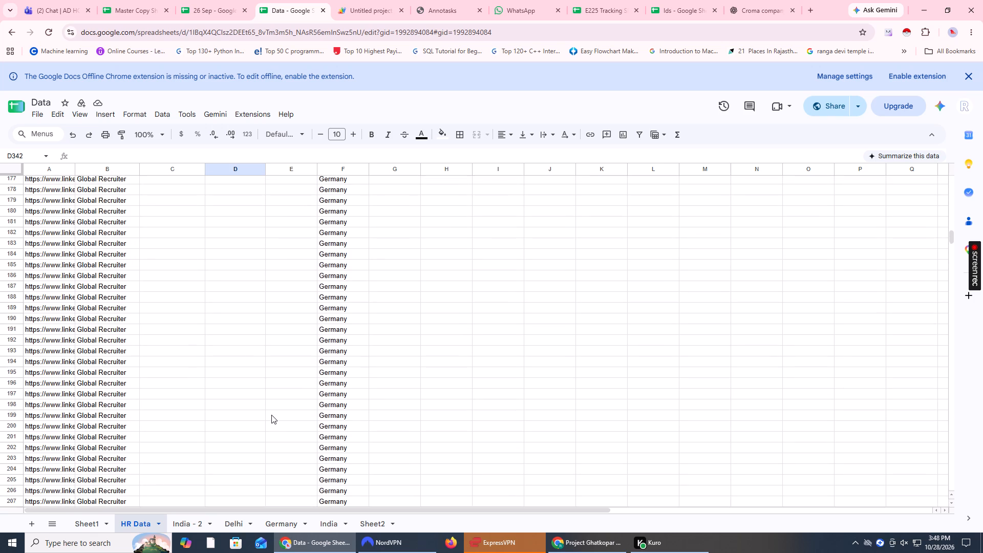
scroll(271, 415, down, 10)
scroll(271, 414, up, 8)
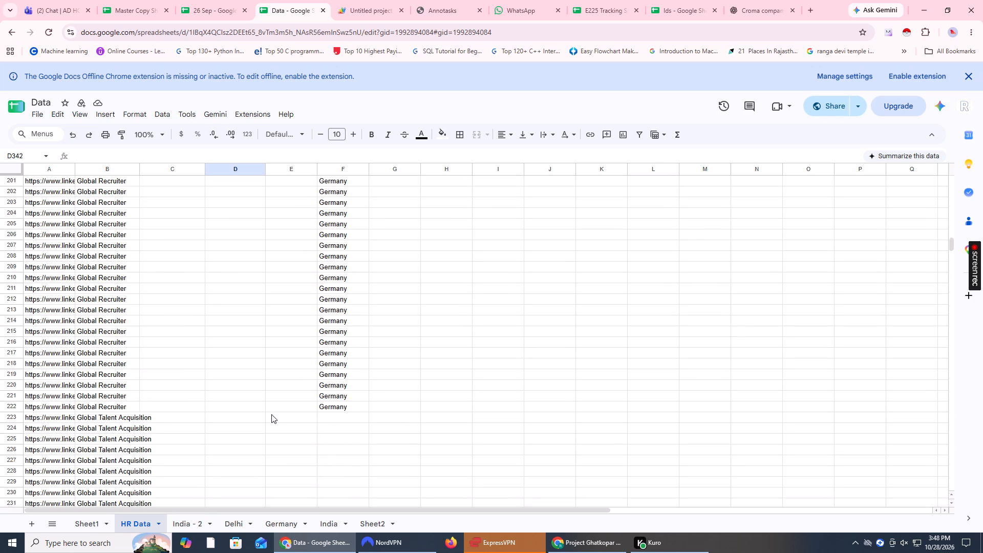
scroll(271, 414, up, 20)
scroll(271, 414, up, 13)
scroll(271, 414, up, 20)
scroll(272, 411, up, 3)
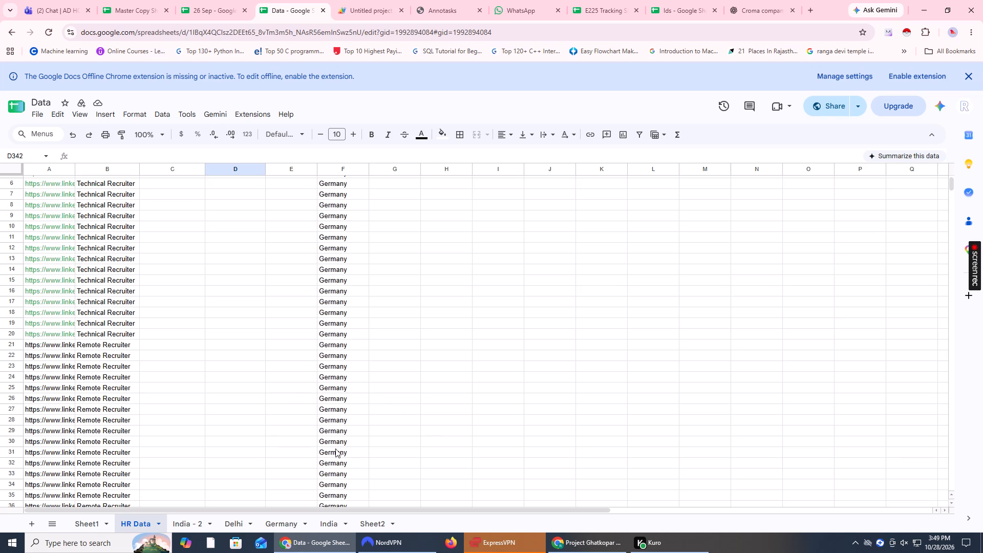
Enter the header "Candidate Mobile Number" in G1 of the HR Data sheet.
click(391, 183)
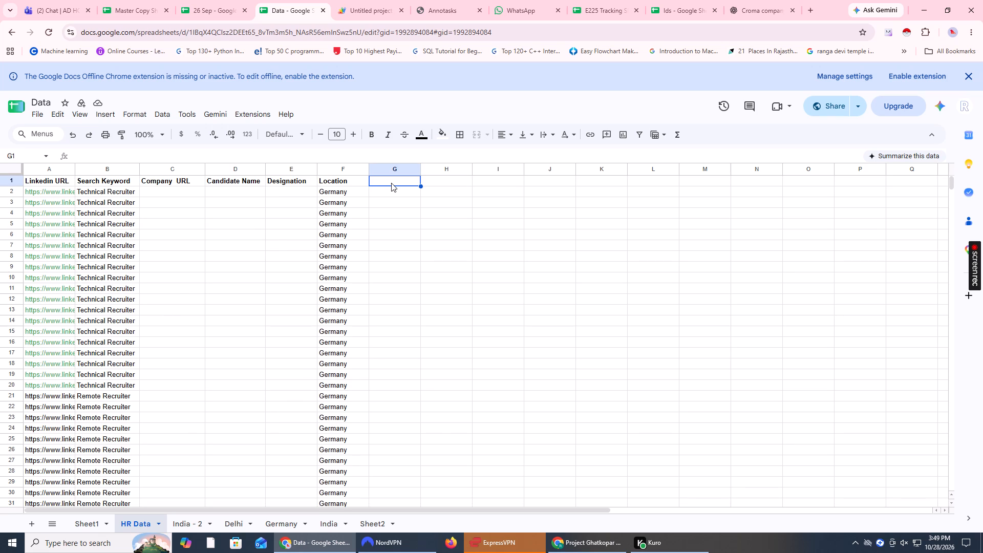
key(shift+c)
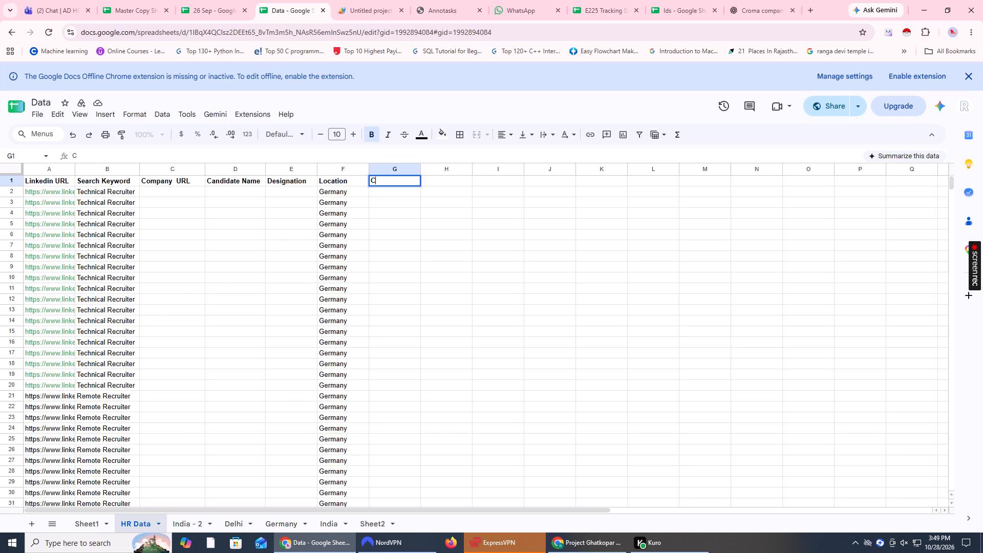
text(andidate)
key(space)
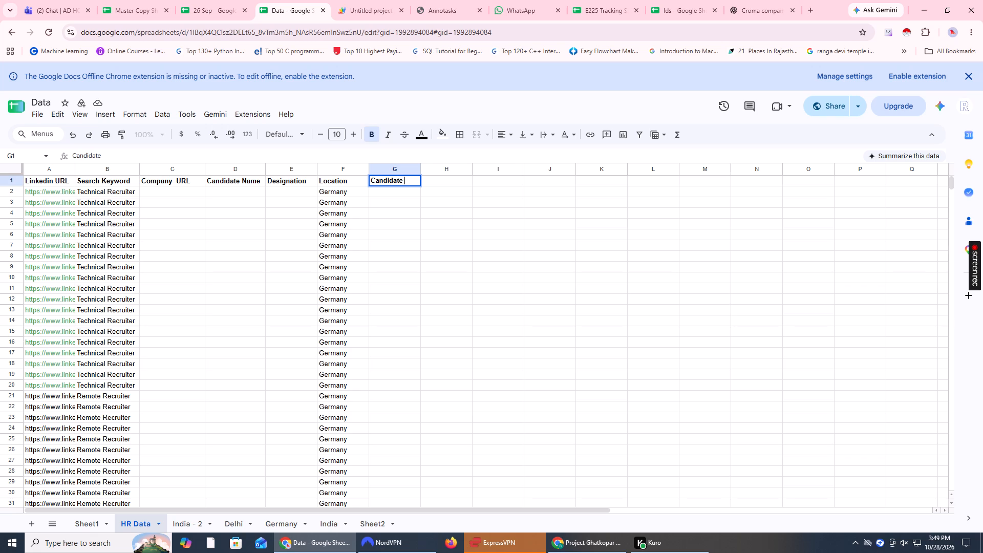
text(MObile number)
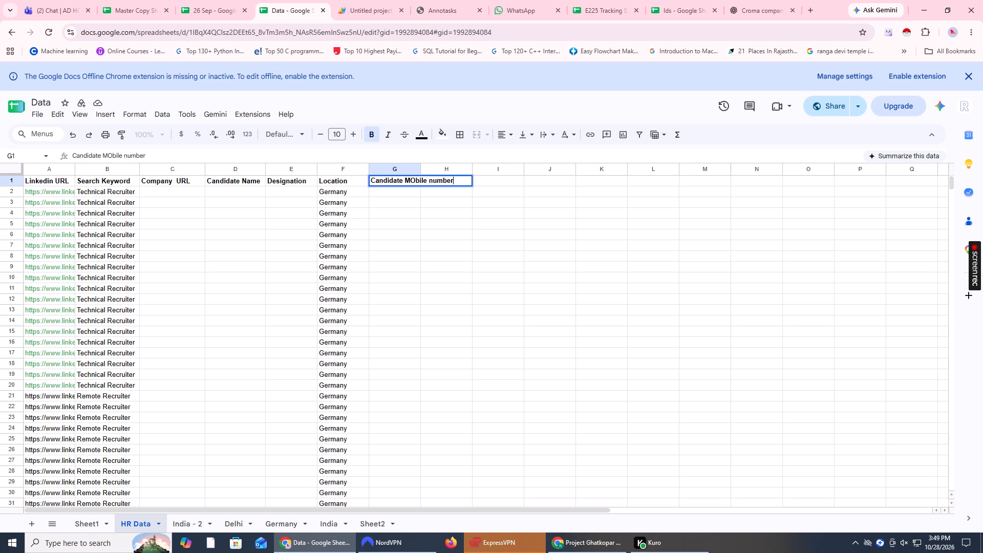
key(BackSpace)
key(BackSpace)
key(BackSpace)
key(BackSpace)
key(BackSpace)
key(BackSpace)
key(BackSpace)
key(BackSpace)
key(BackSpace)
key(BackSpace)
key(BackSpace)
key(BackSpace)
key(o)
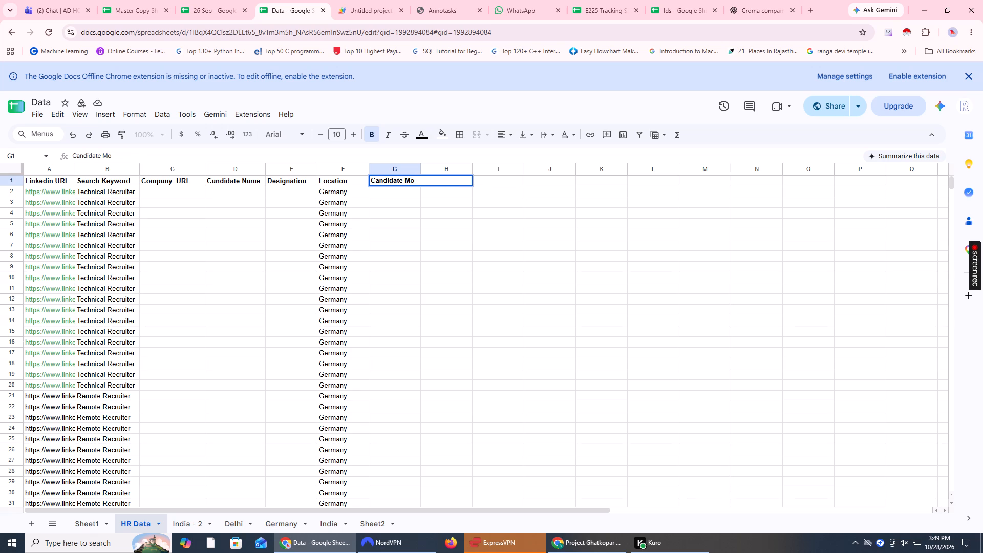
text(bile)
key(space)
text(Number)
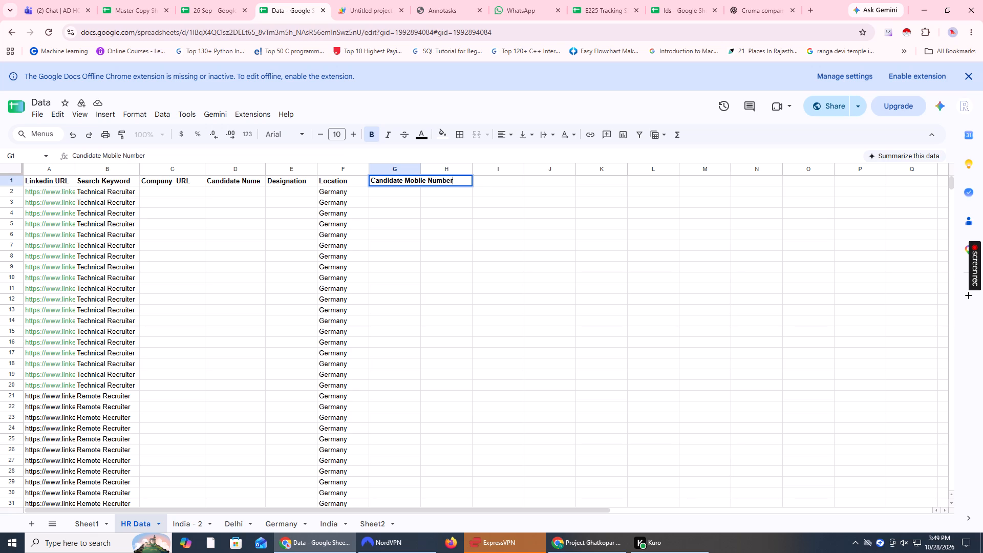
key(Return)
Replace "Candidate" with "Hr" in the G1 header so it reads "Hr Mobile Number".
click(387, 183)
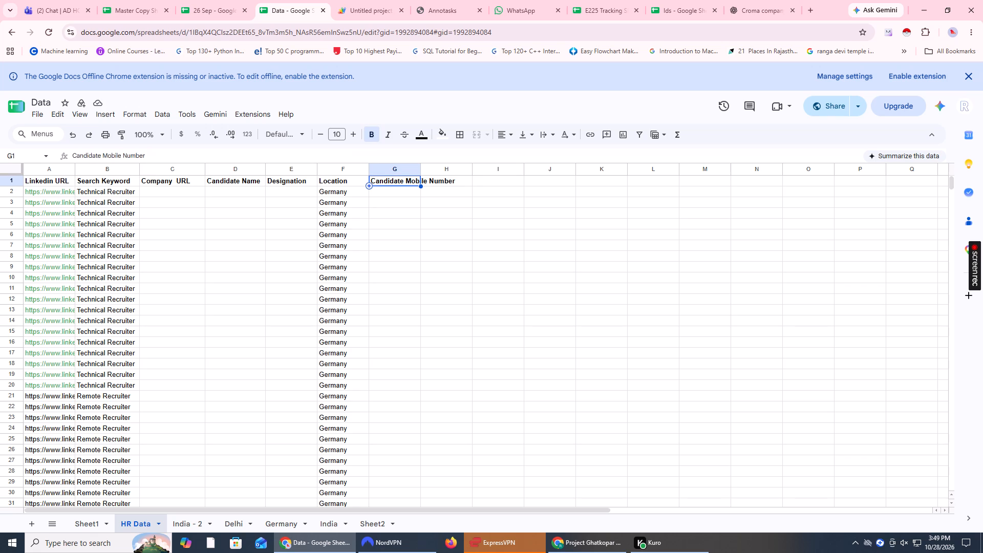
drag(100, 154, 65, 154)
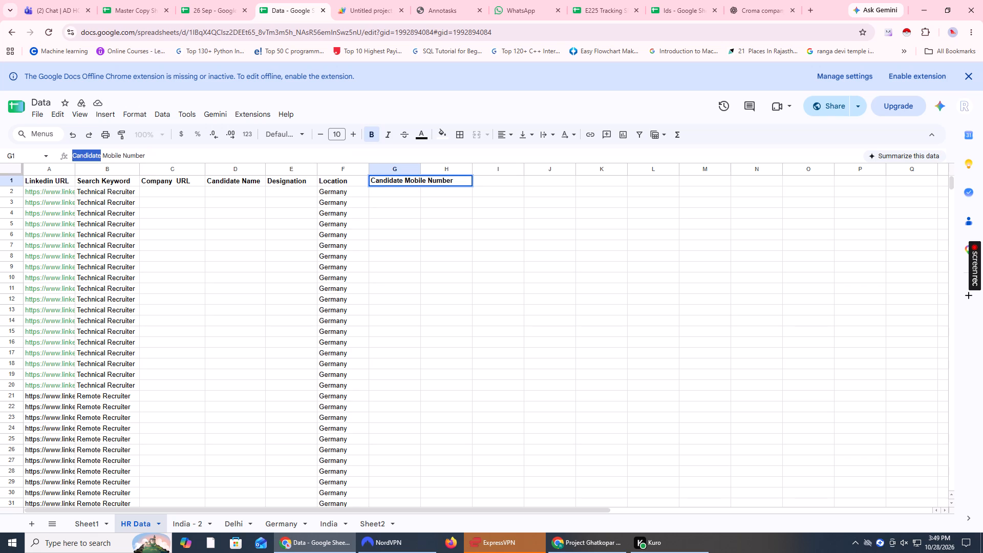
key(shift+h)
key(r)
key(Return)
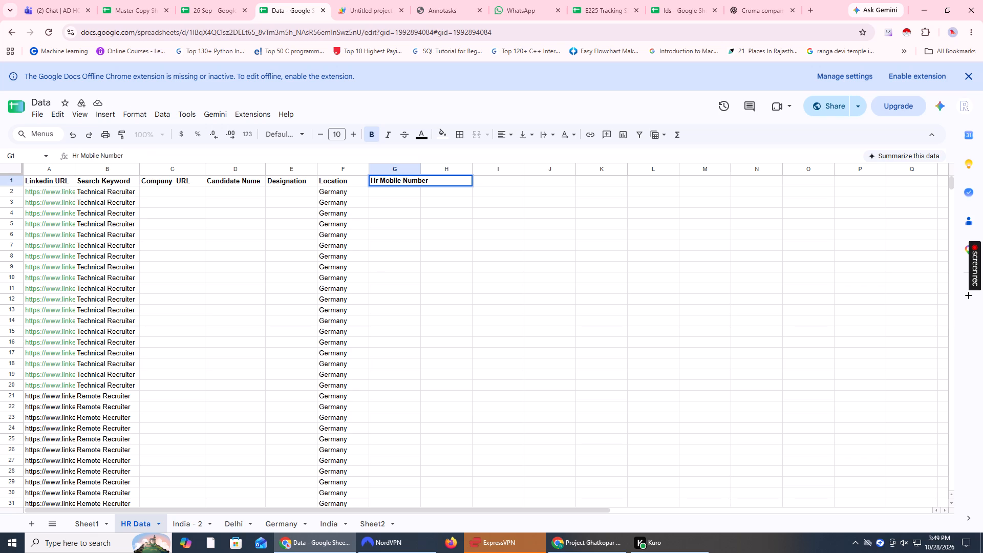
click(369, 185)
Enter the header "Hr Email ID" in H1, beside the mobile number header.
click(437, 183)
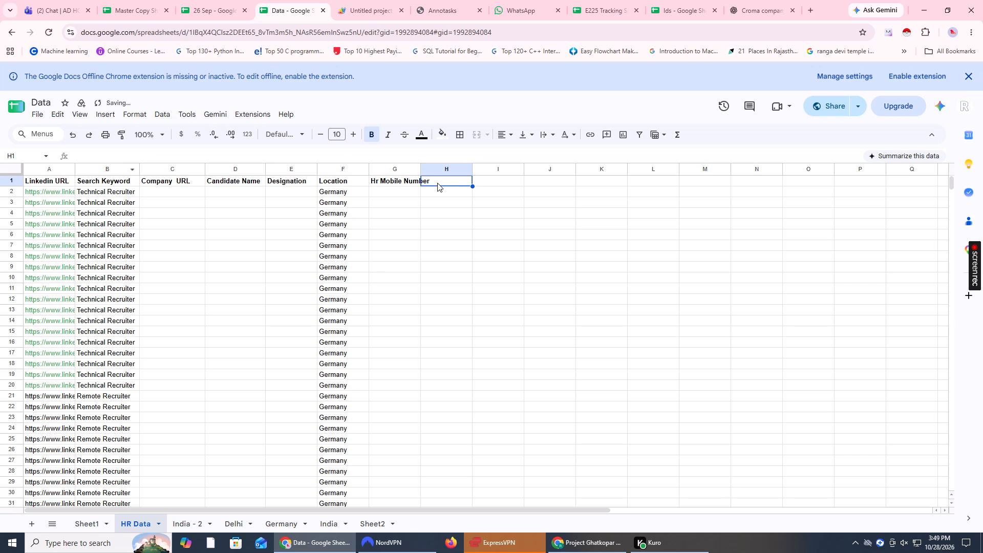
text(Hr)
key(space)
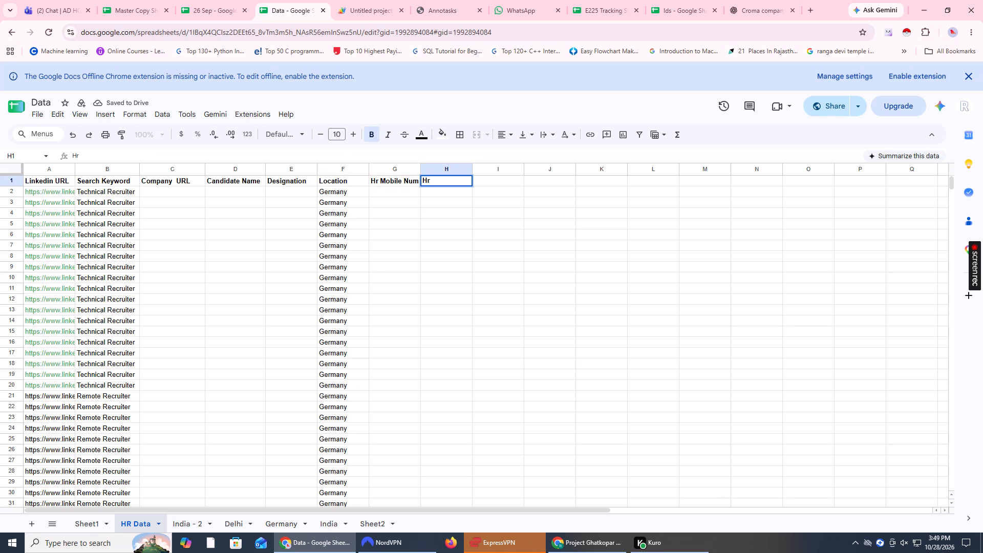
text(Email A)
key(BackSpace)
text(ID)
key(space)
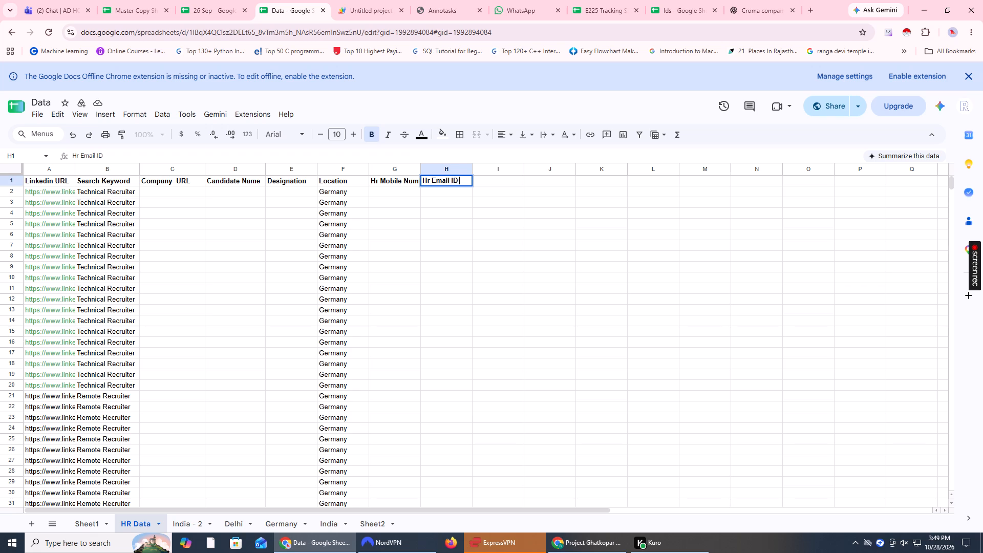
key(Return)
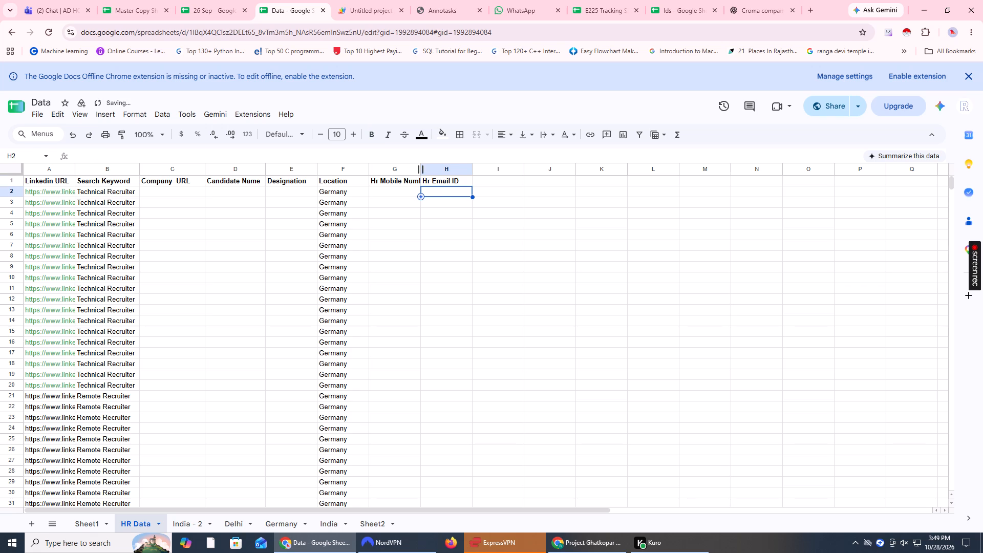
Widen columns G and H so the mobile number and email headers have enough room.
drag(419, 169, 440, 171)
drag(496, 166, 516, 166)
Shorten the header in H1 to "Email ID".
click(463, 180)
click(115, 153)
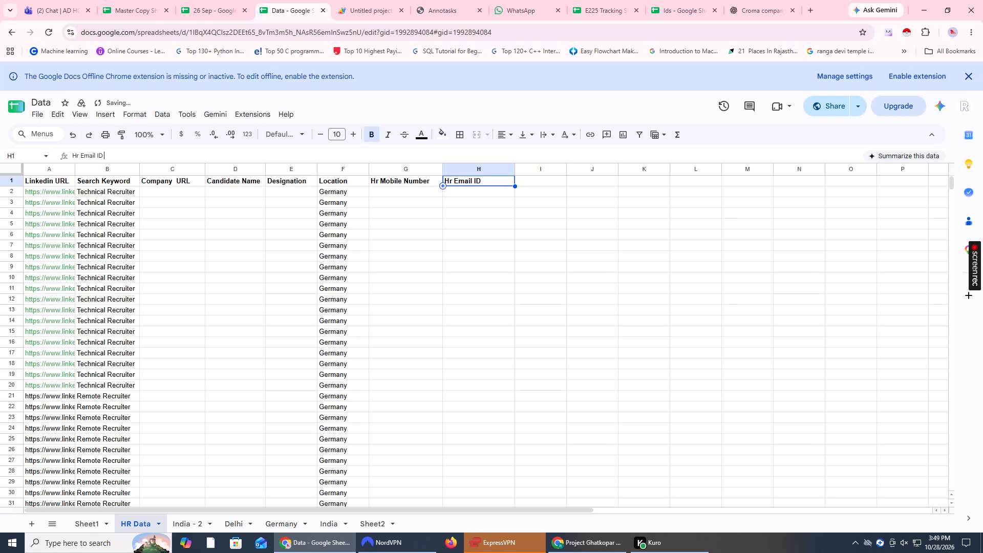
key(BackSpace)
key(BackSpace)
key(BackSpace)
key(BackSpace)
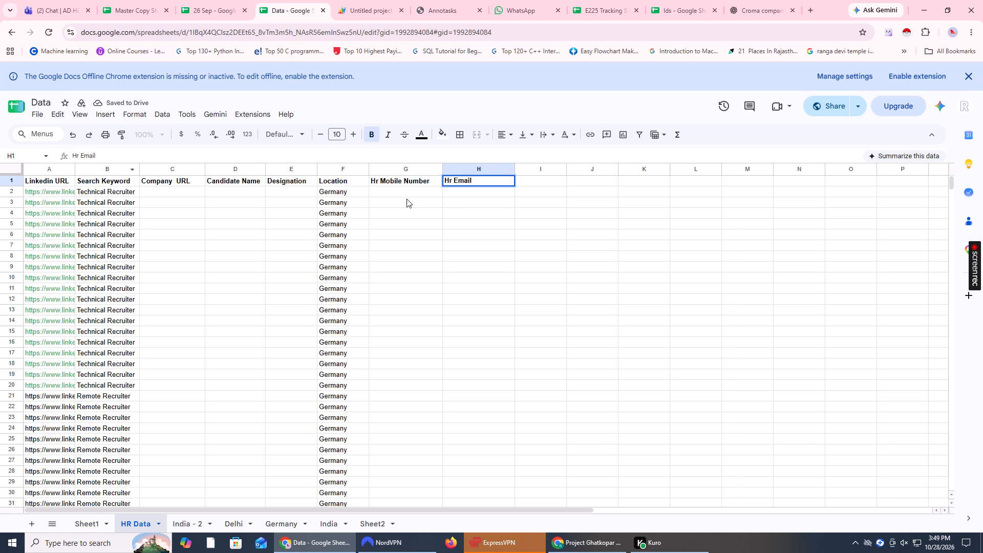
key(space)
double_click(464, 183)
click(463, 186)
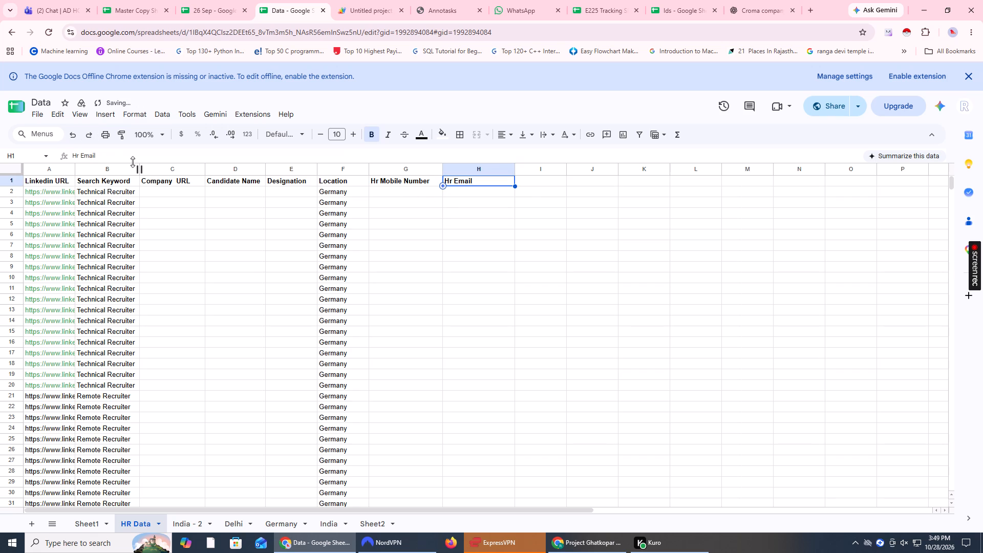
drag(81, 156, 48, 157)
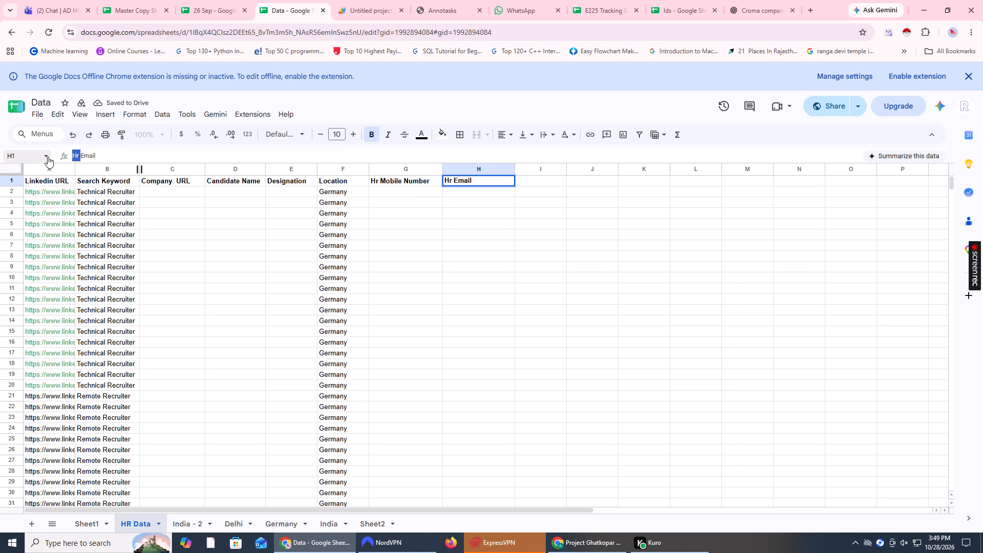
key(BackSpace)
click(95, 155)
text(ID)
click(417, 227)
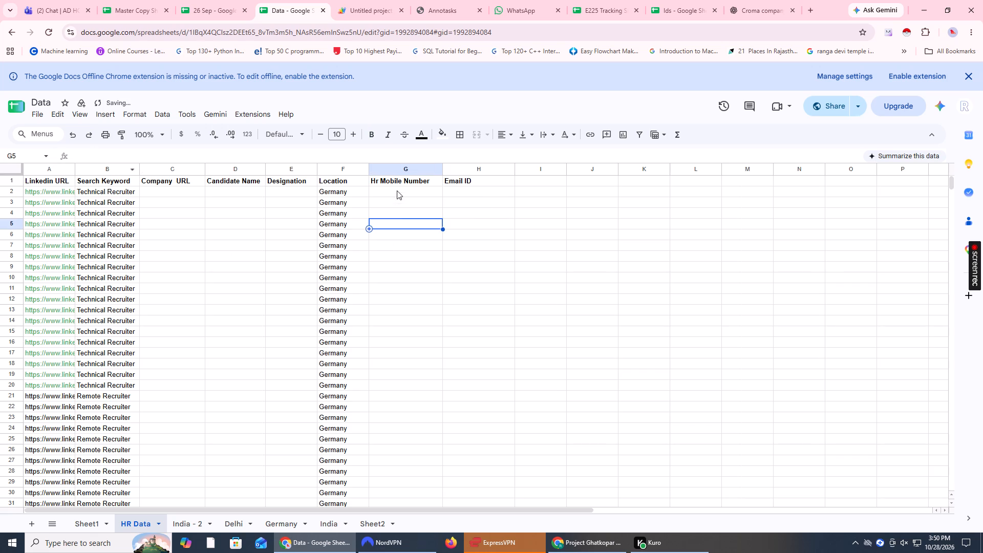
Remove the "Hr" prefix from the G1 header so it reads "Mobile Number".
click(392, 180)
drag(81, 155, 37, 160)
key(BackSpace)
click(468, 266)
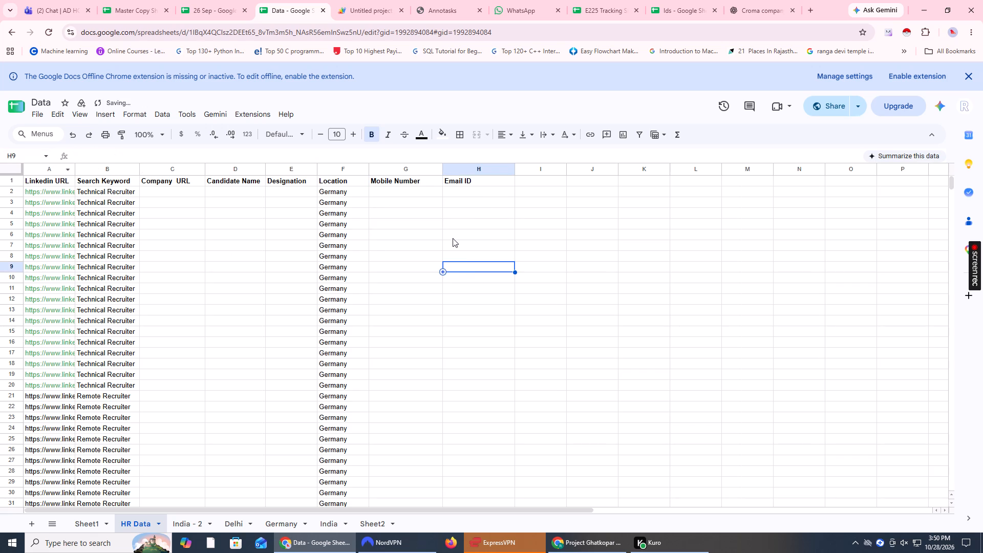
click(411, 309)
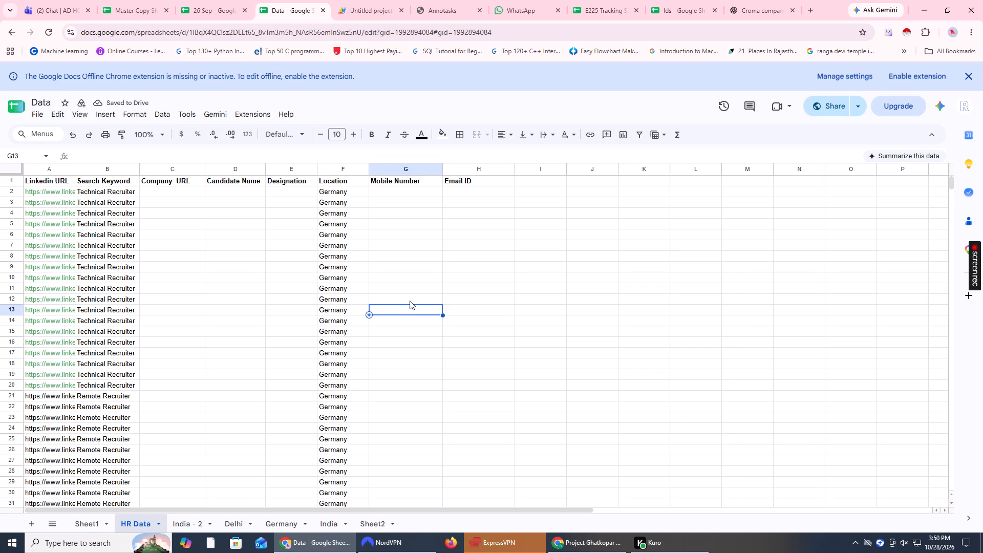
click(227, 218)
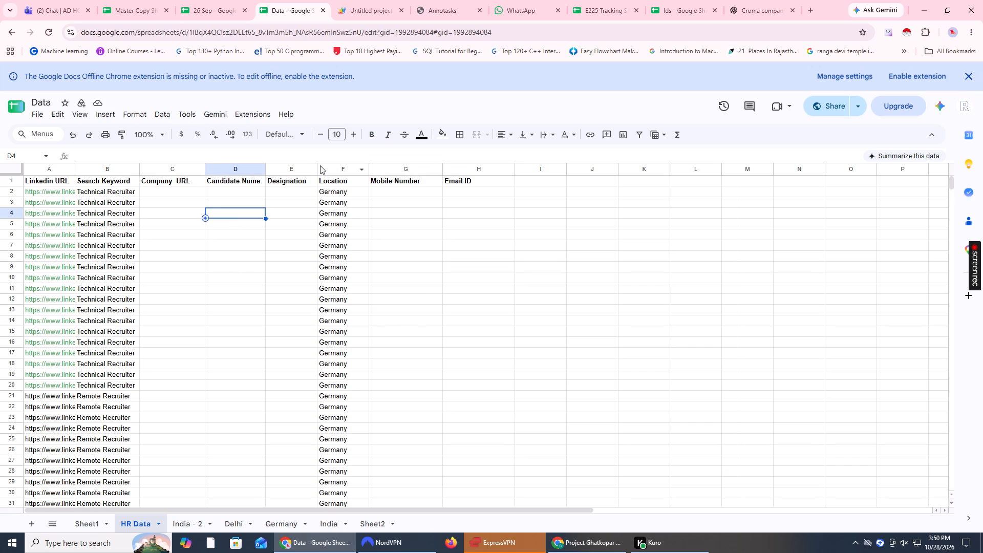
Widen the Designation column and slightly narrow the Location column.
drag(317, 165, 345, 166)
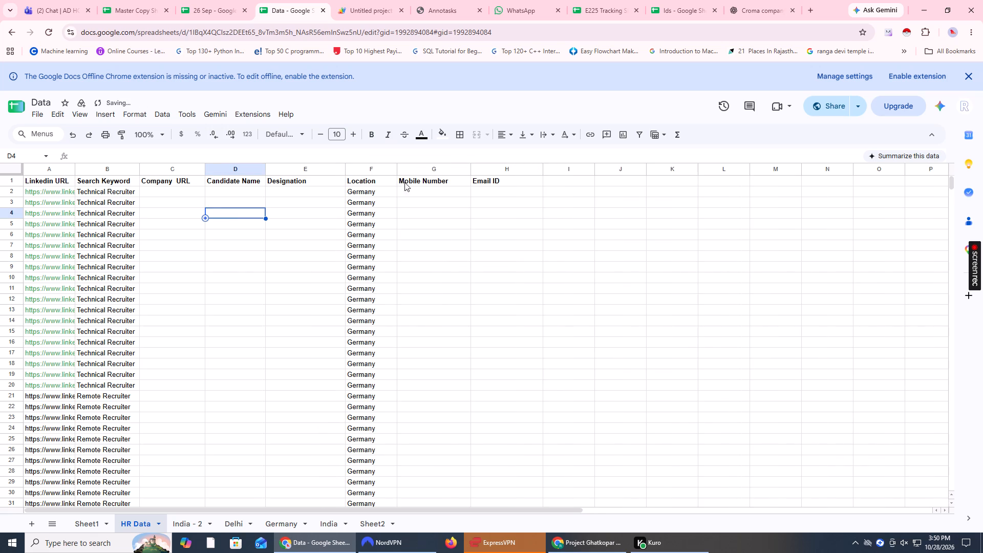
drag(395, 168, 386, 172)
click(448, 293)
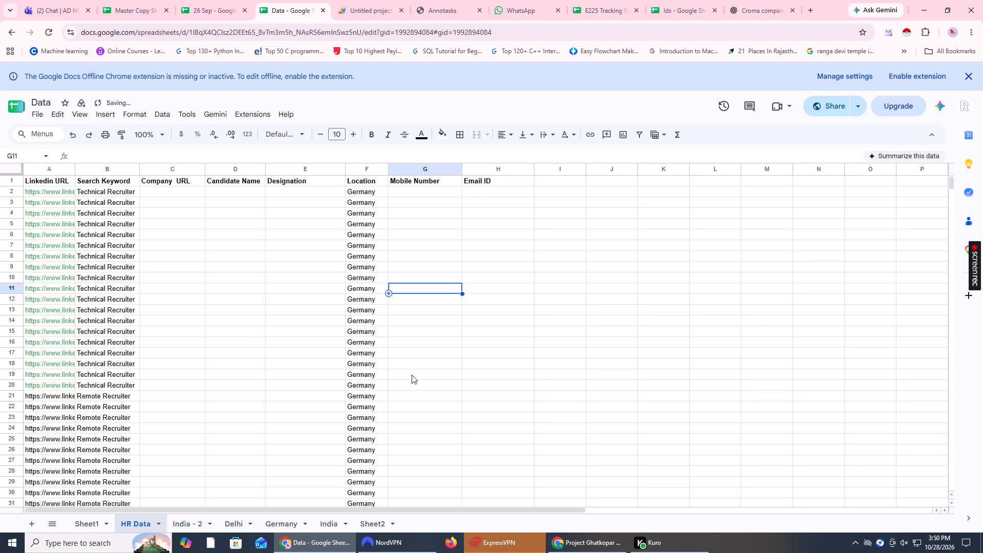
Locate the last filled Location cell in column F of the HR Data sheet.
scroll(386, 363, down, 8)
scroll(384, 357, up, 1)
scroll(381, 360, down, 20)
scroll(381, 360, down, 17)
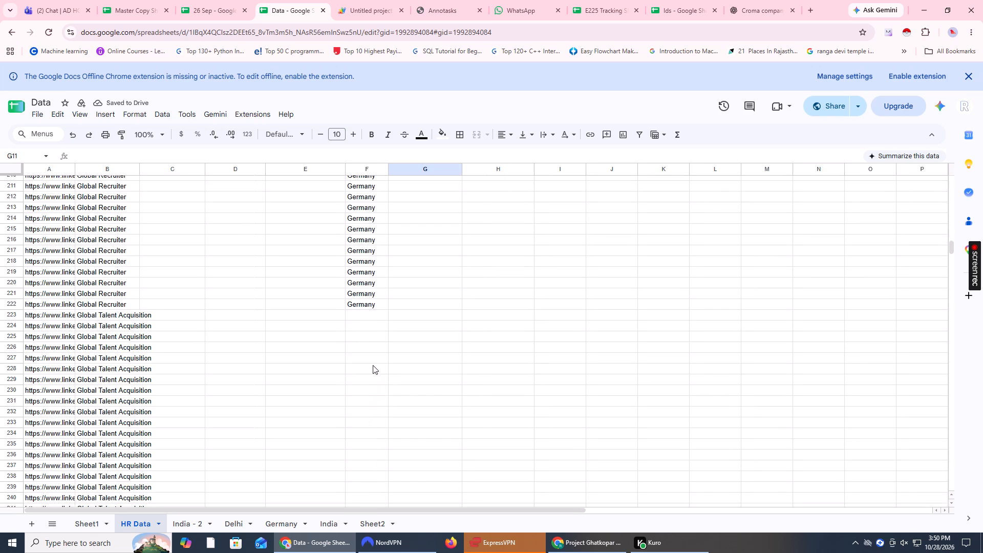
scroll(373, 365, up, 1)
scroll(371, 365, down, 20)
scroll(371, 365, down, 8)
scroll(368, 371, up, 6)
scroll(368, 371, up, 20)
scroll(368, 371, up, 3)
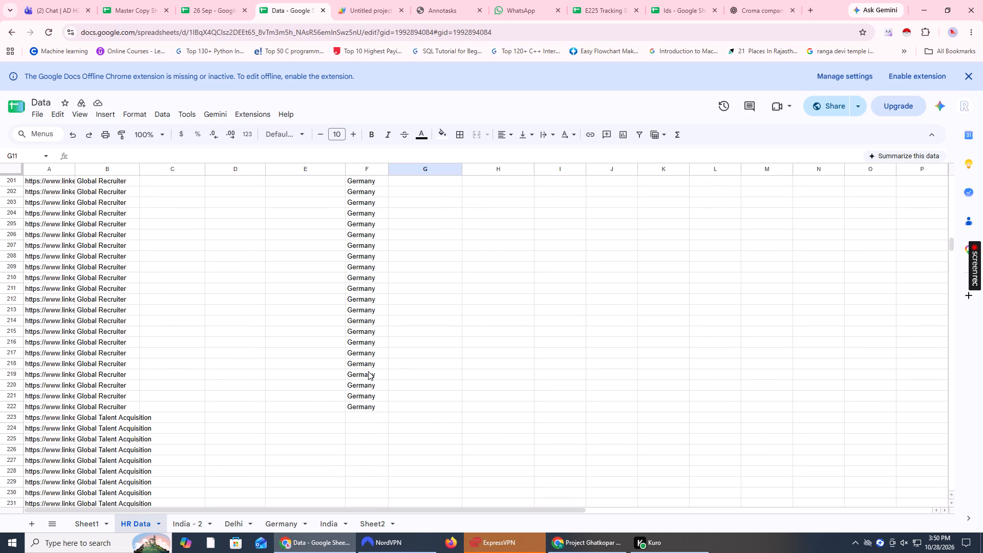
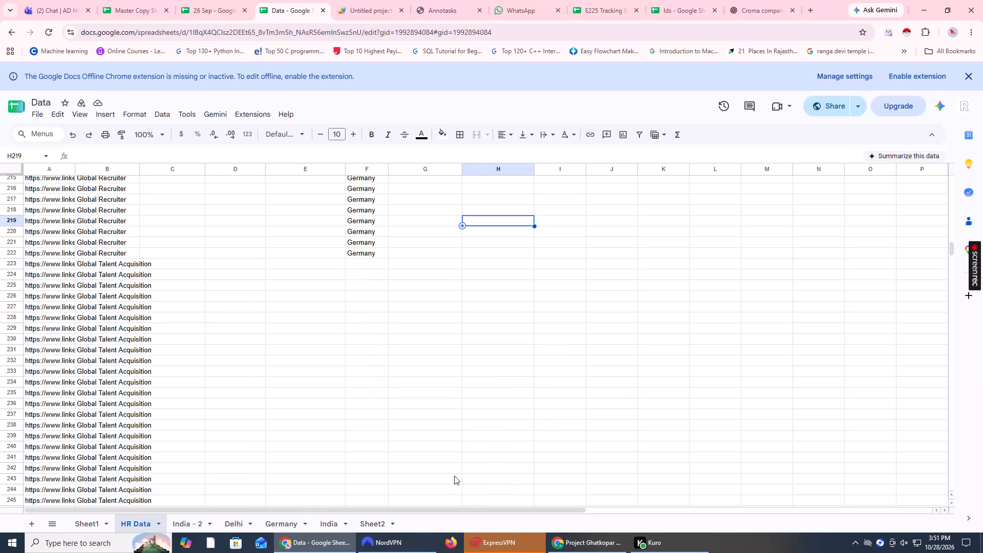
Check the Germany sheet for leftover data and delete the sheet from the workbook.
click(279, 522)
scroll(380, 408, up, 7)
scroll(380, 408, down, 4)
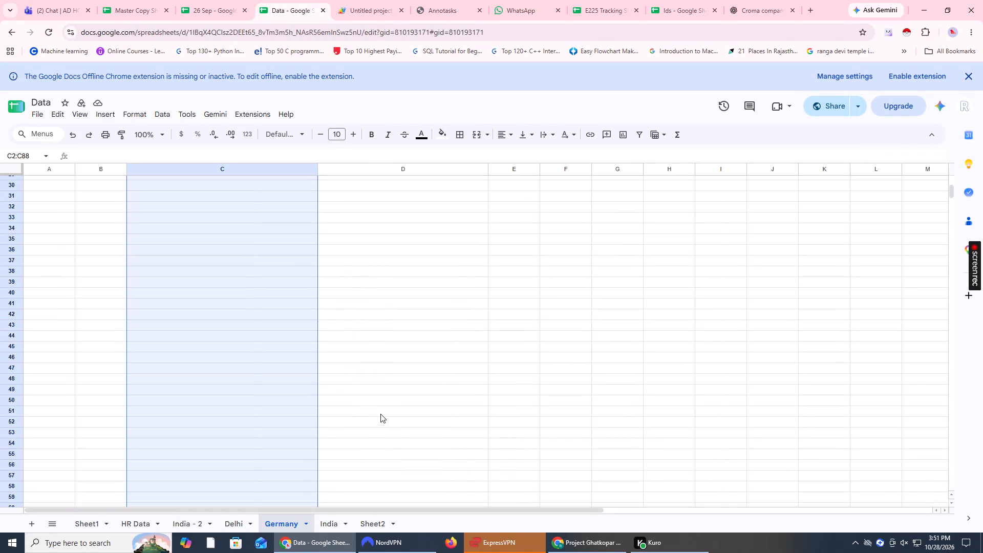
scroll(380, 414, down, 20)
scroll(380, 414, down, 13)
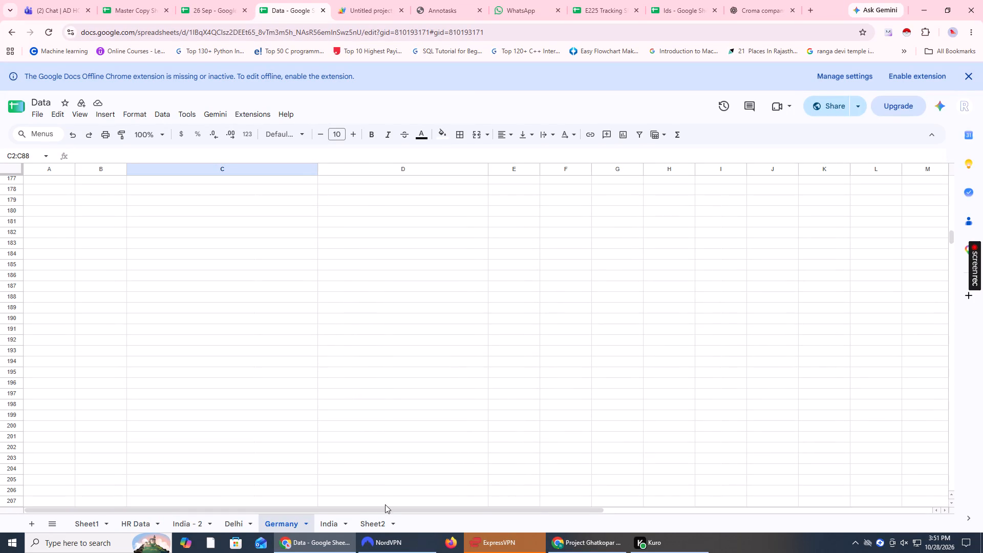
drag(384, 509, 272, 496)
drag(953, 236, 949, 185)
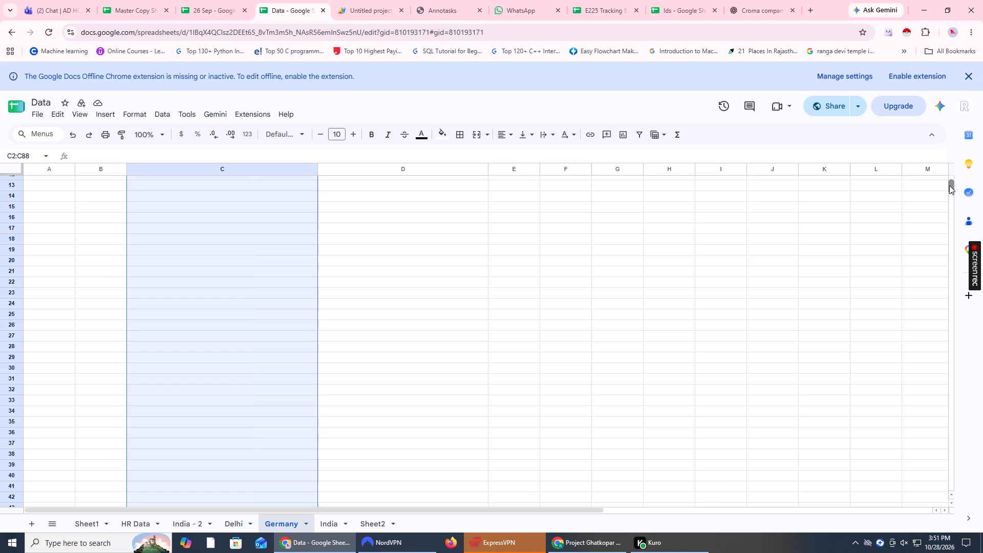
drag(949, 185, 964, 427)
right_click(286, 523)
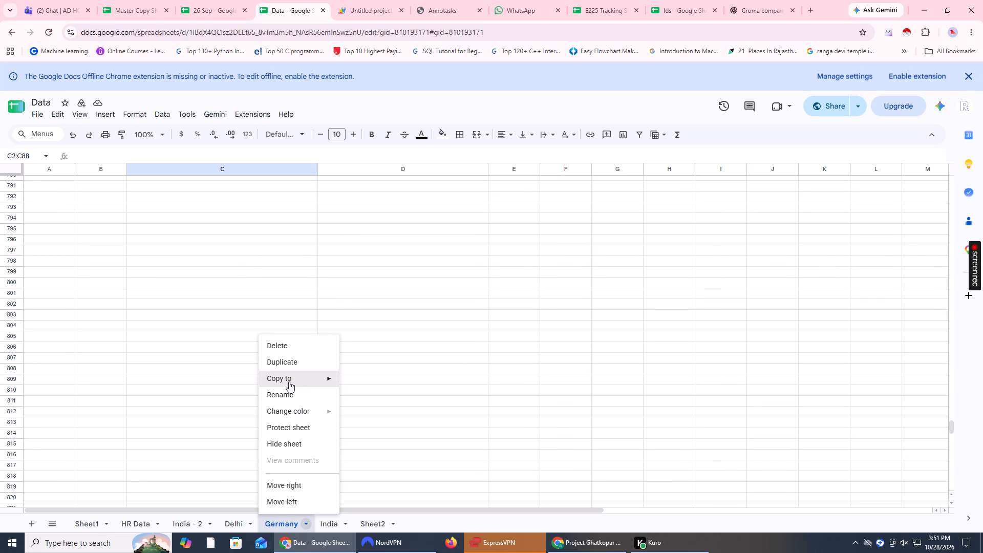
click(287, 345)
click(596, 315)
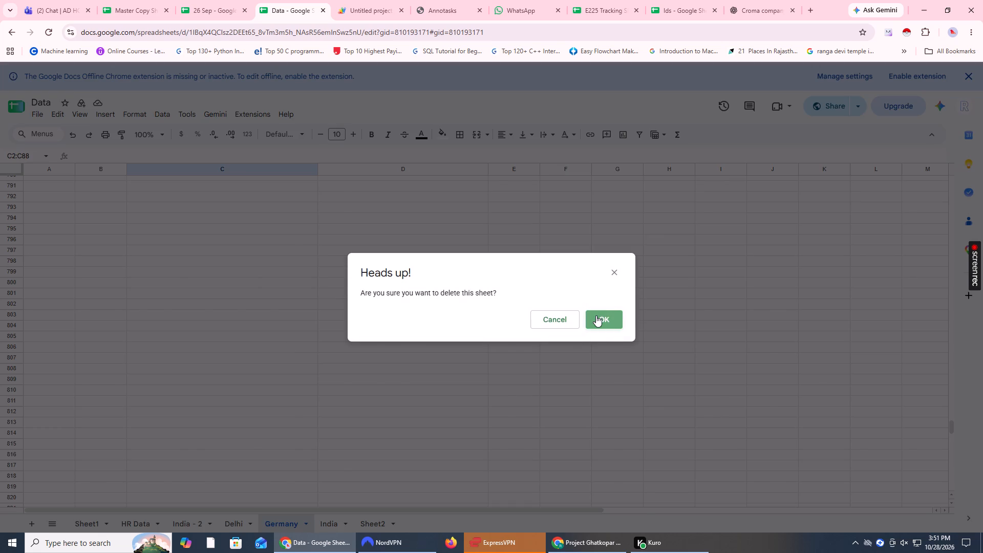
click(566, 321)
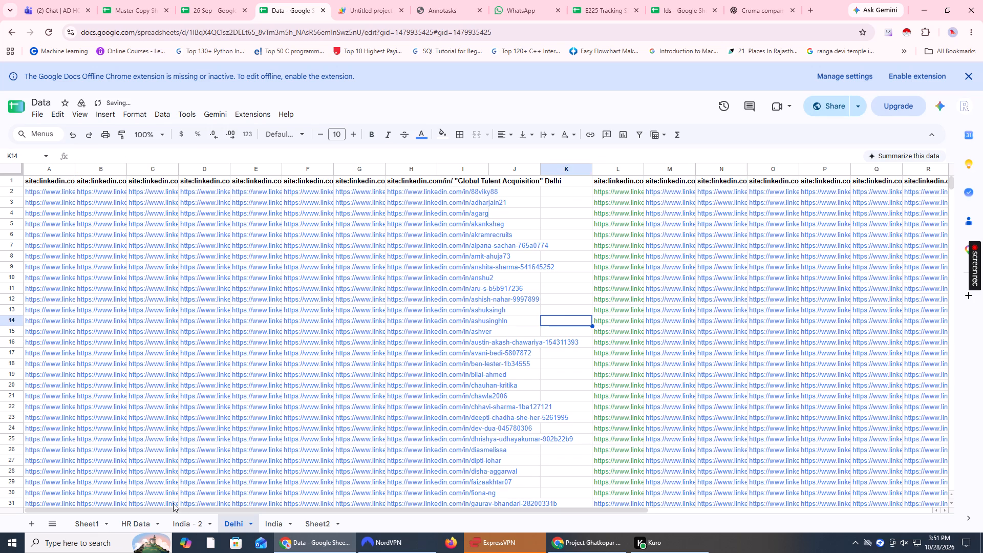
Review the link columns in the India - 2 sheet up to its header row and return to HR Data.
click(180, 521)
click(484, 329)
scroll(406, 379, up, 4)
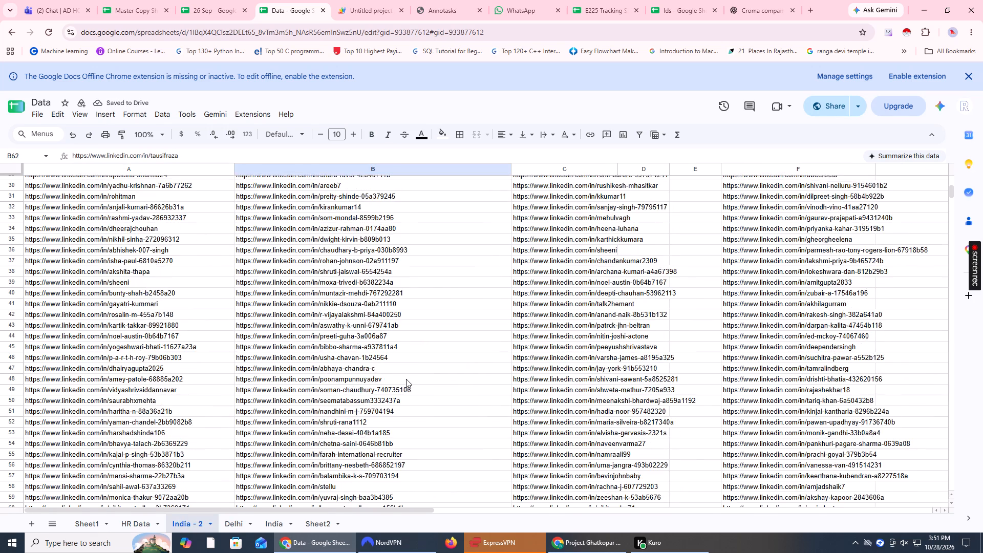
scroll(406, 378, up, 17)
click(461, 361)
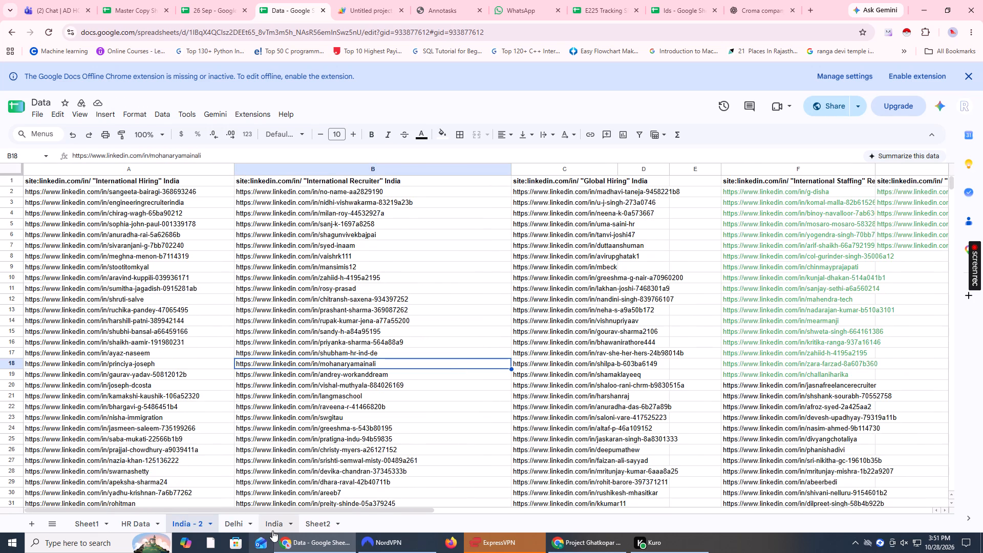
click(122, 521)
click(294, 428)
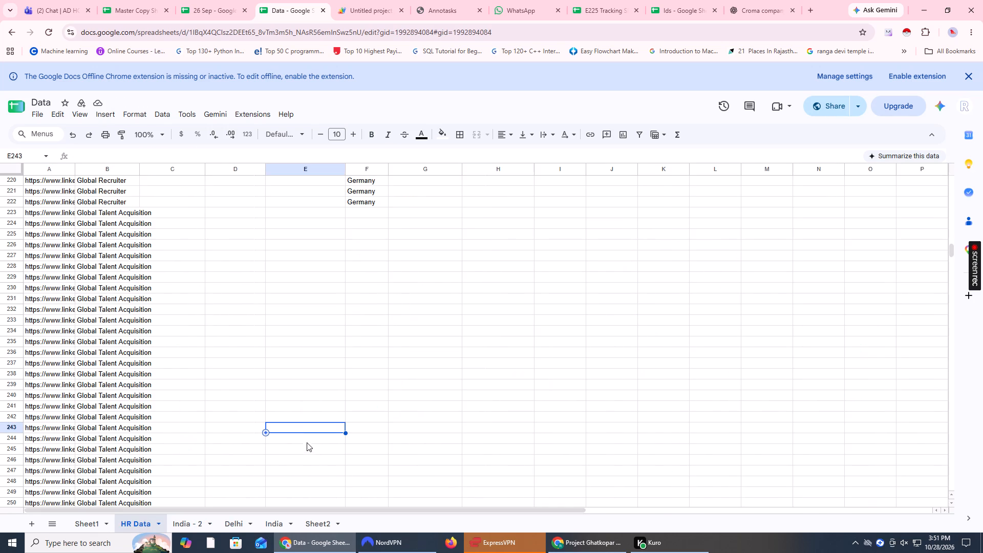
Clear all contents of Sheet1, including the USA "CEO" and "Founder" LinkedIn company links.
click(97, 524)
click(404, 399)
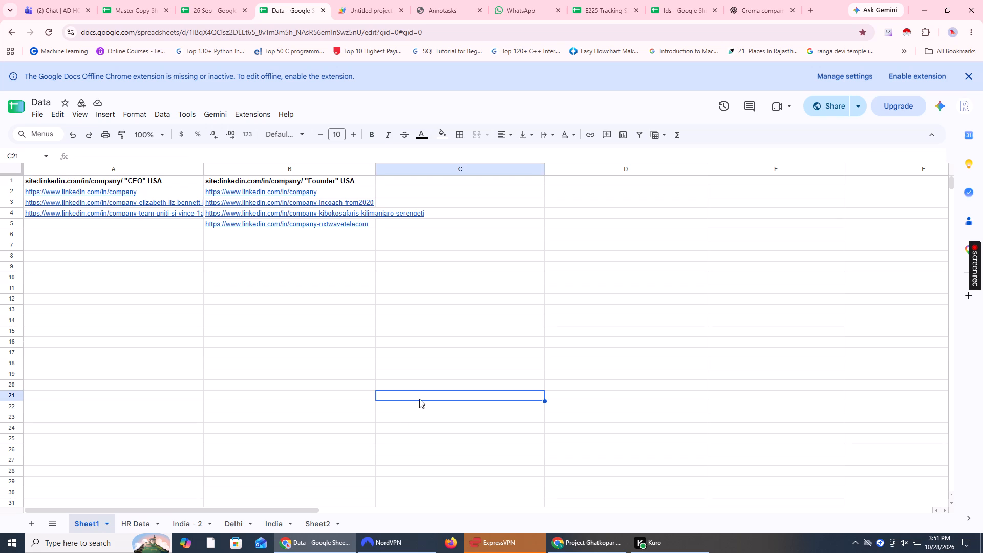
click(227, 360)
key(ctrl+a)
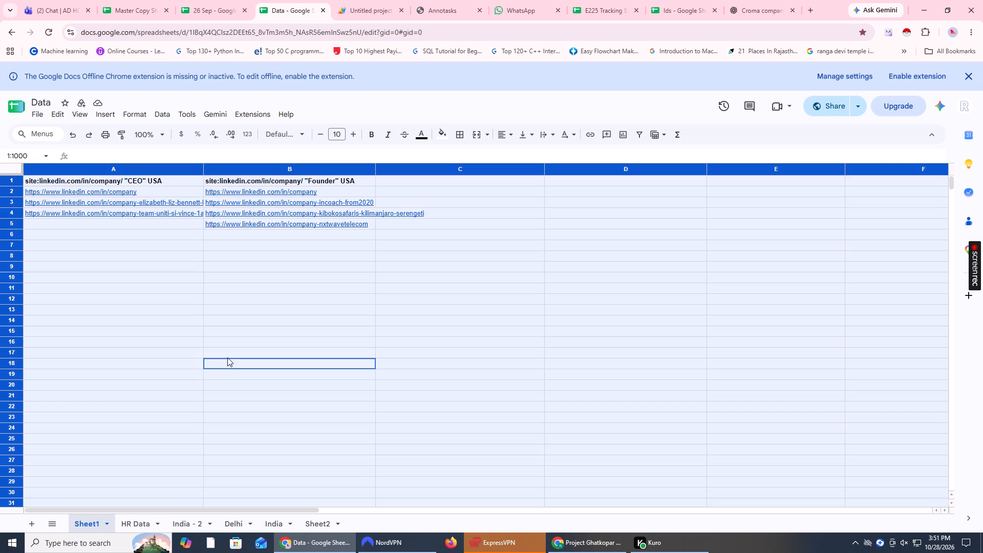
key(Delete)
click(415, 420)
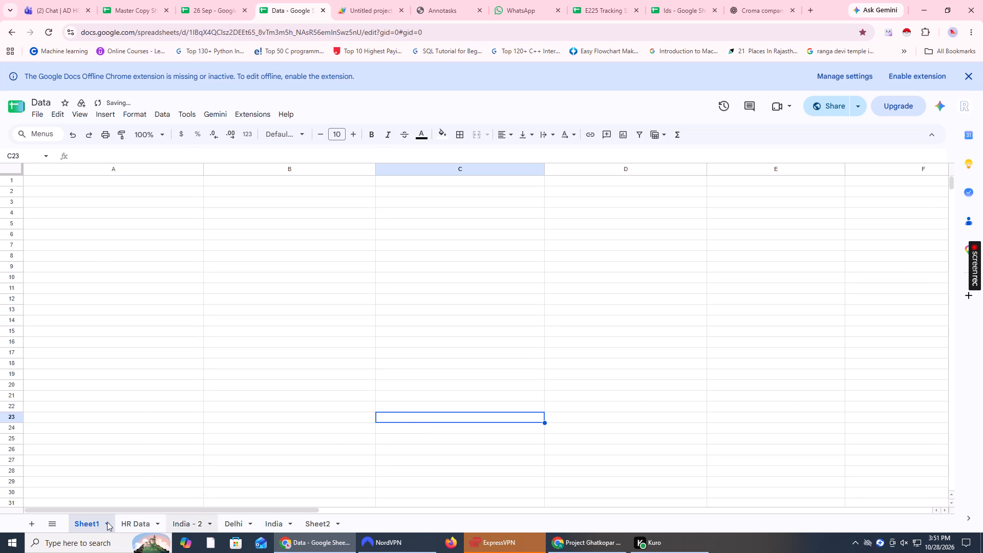
Return to the HR Data sheet and review its rows back up to the column headers.
click(139, 526)
click(360, 371)
scroll(360, 386, up, 15)
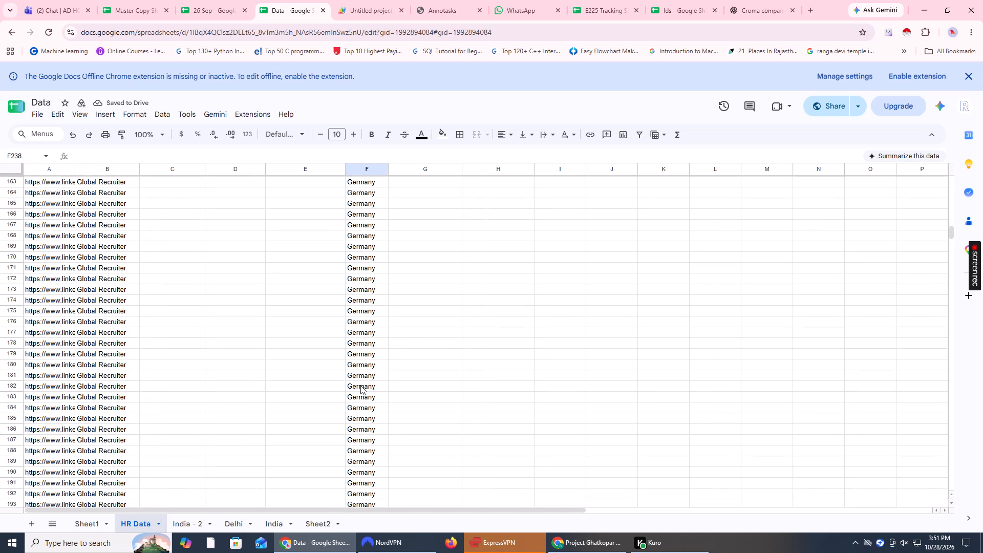
scroll(360, 386, up, 20)
scroll(360, 386, up, 19)
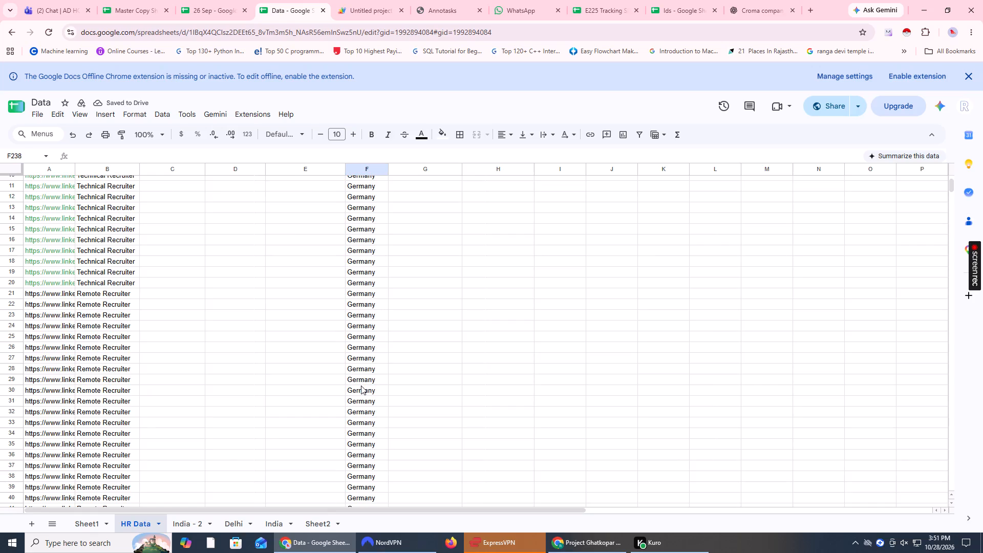
click(244, 324)
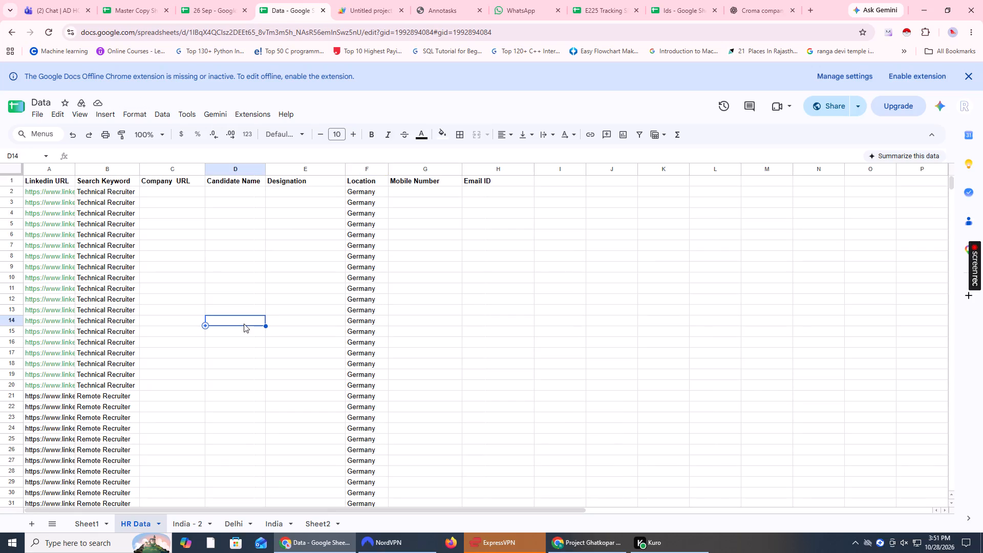